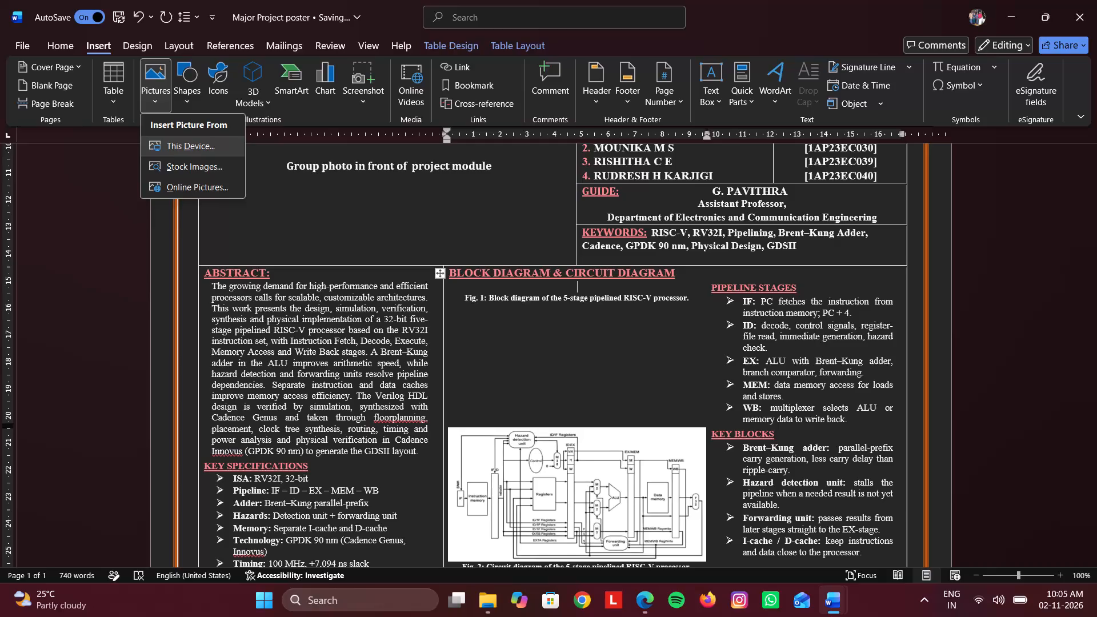
Insert the picture "block diagram" from the Major Project folder above the Fig. 1 caption.
left_click(183, 150)
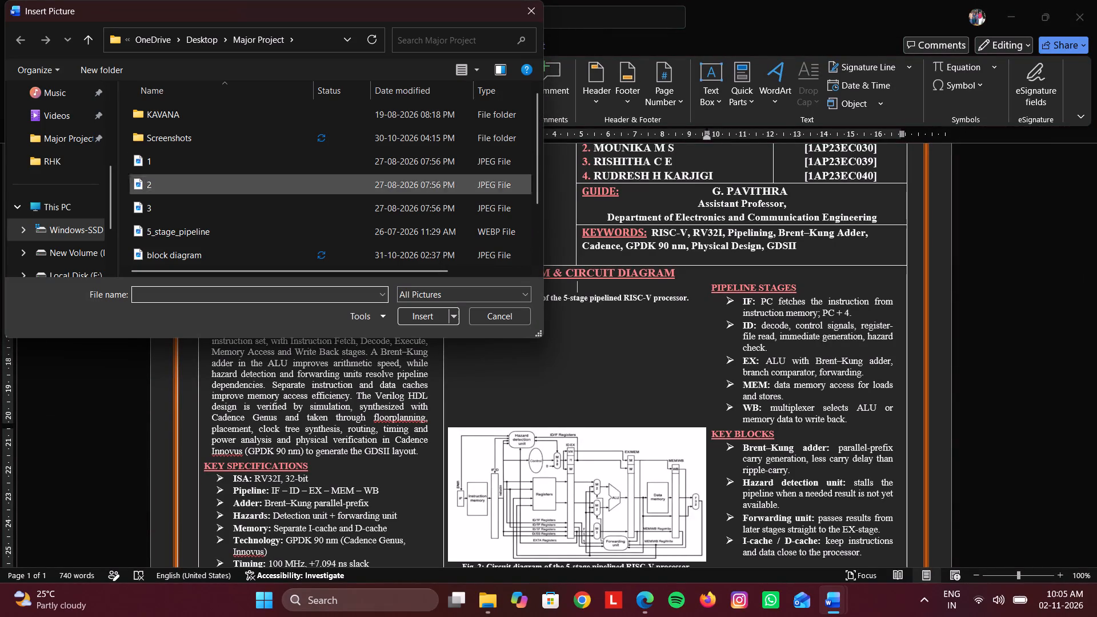
left_click(178, 254)
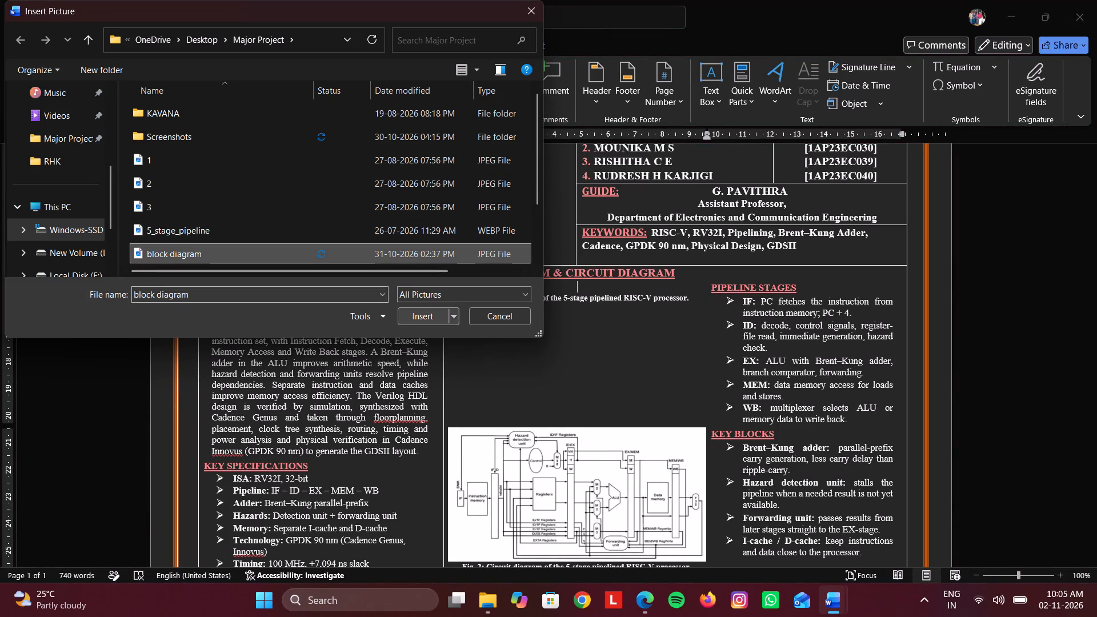
left_click(409, 314)
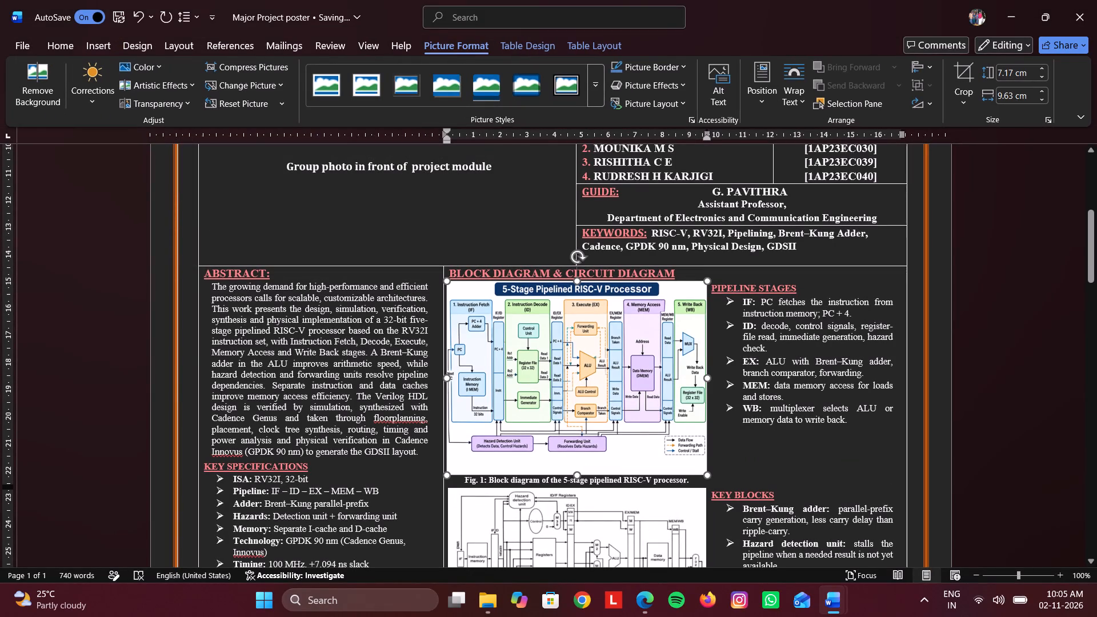
Replace the circuit diagram picture above the Fig. 2 caption with the file "circuit diaggram" from the Major Project folder.
scroll(664, 494, "down", 1)
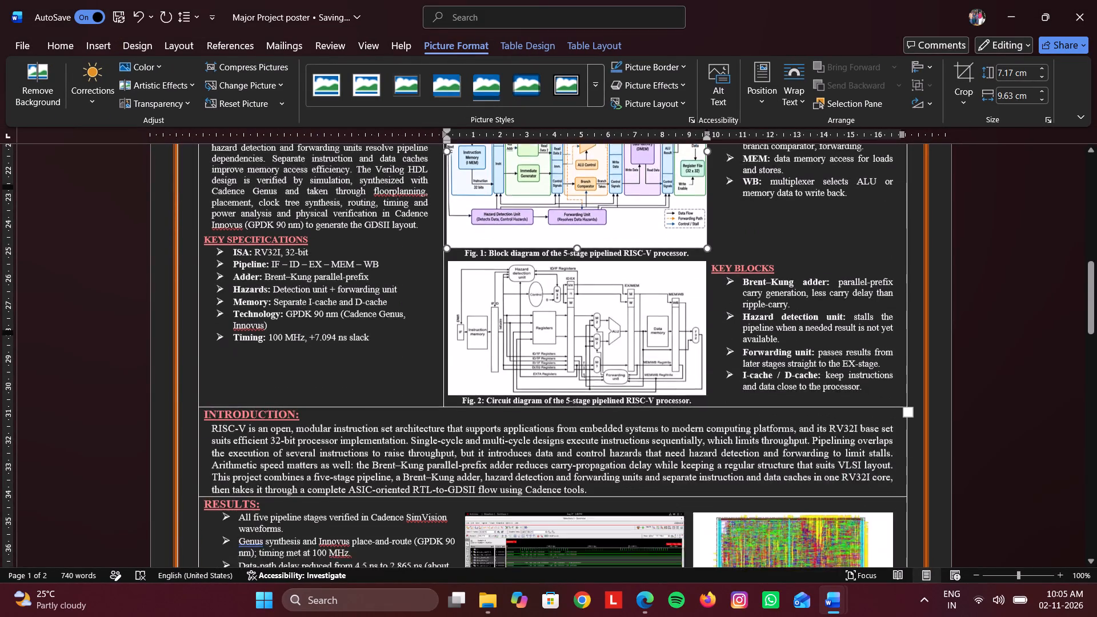
scroll(664, 494, "down", 1)
scroll(664, 494, "up", 2)
left_click(664, 494)
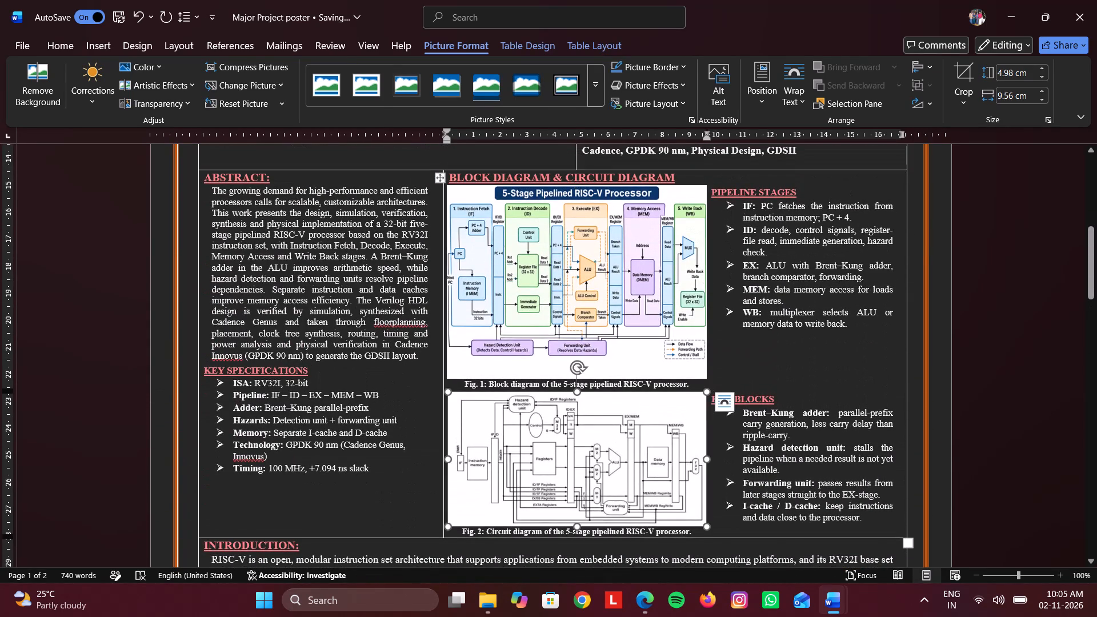
left_click(31, 41)
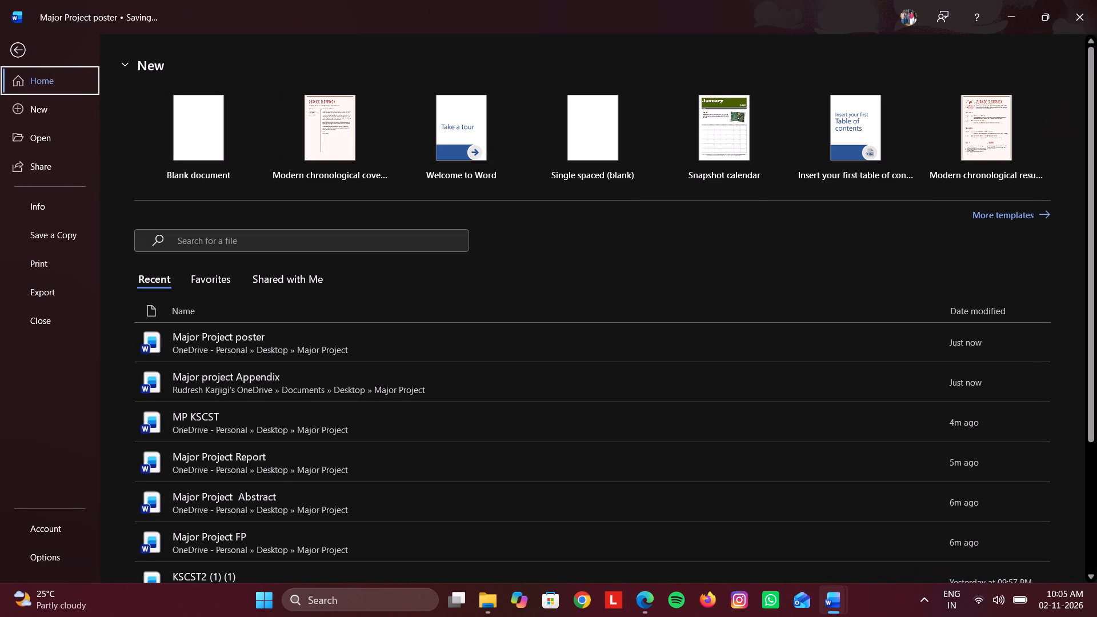
left_click(17, 47)
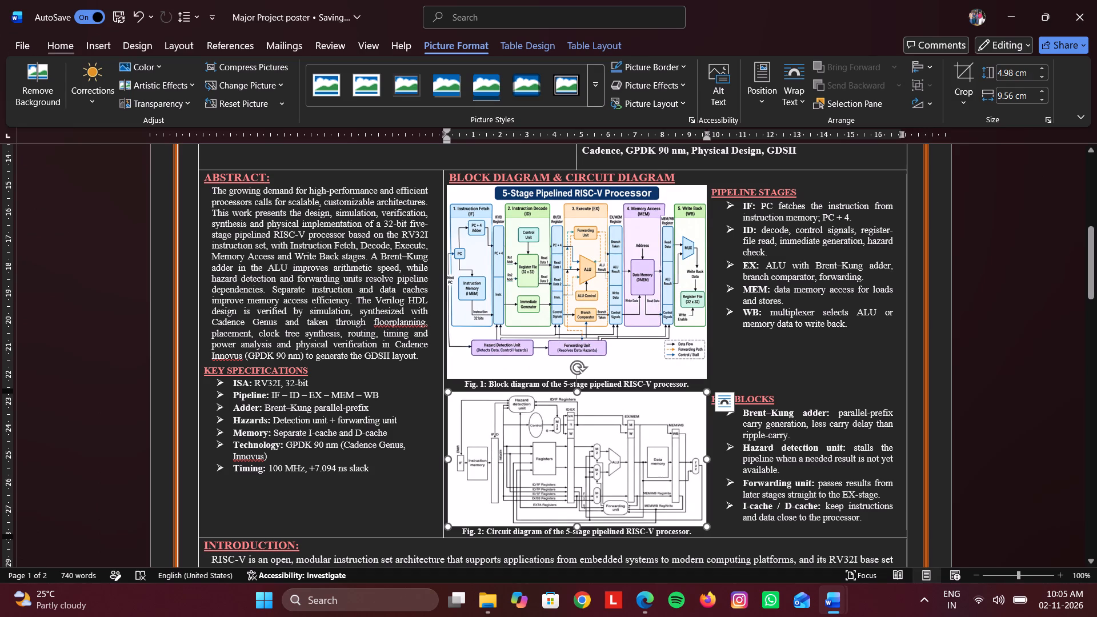
left_click(111, 41)
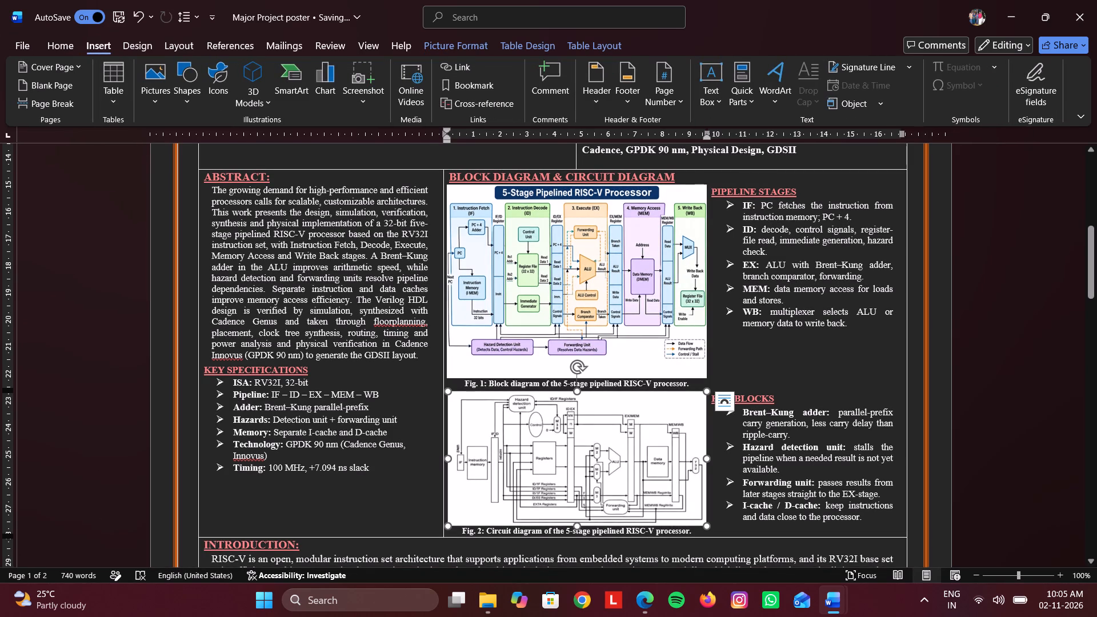
key("Delete")
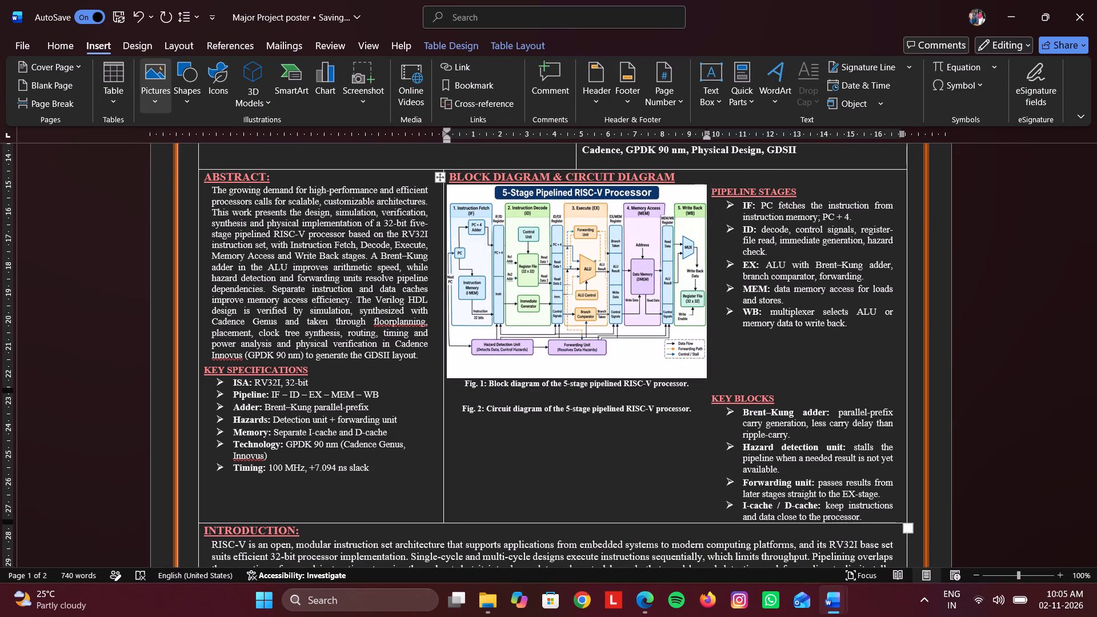
left_click(155, 99)
left_click(190, 141)
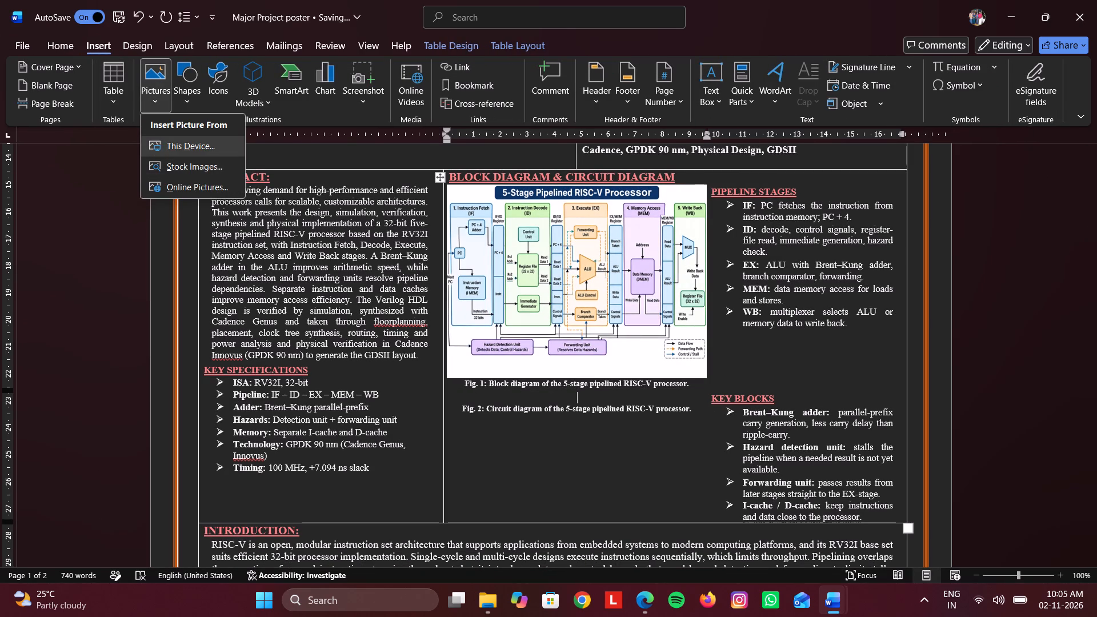
scroll(173, 216, "down", 1)
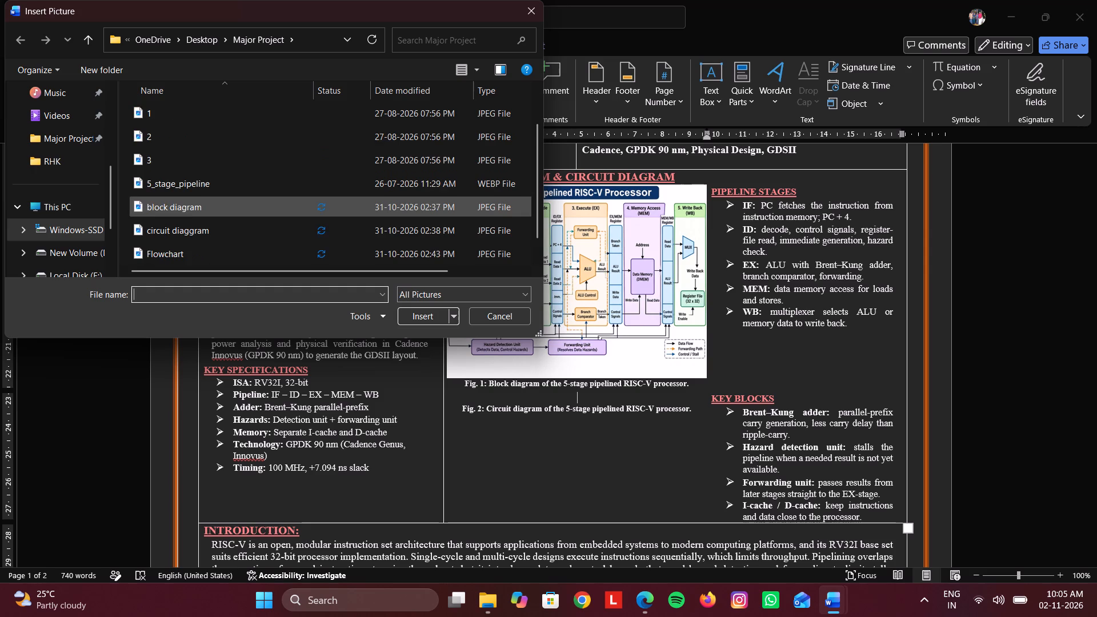
scroll(173, 216, "down", 1)
left_click(169, 227)
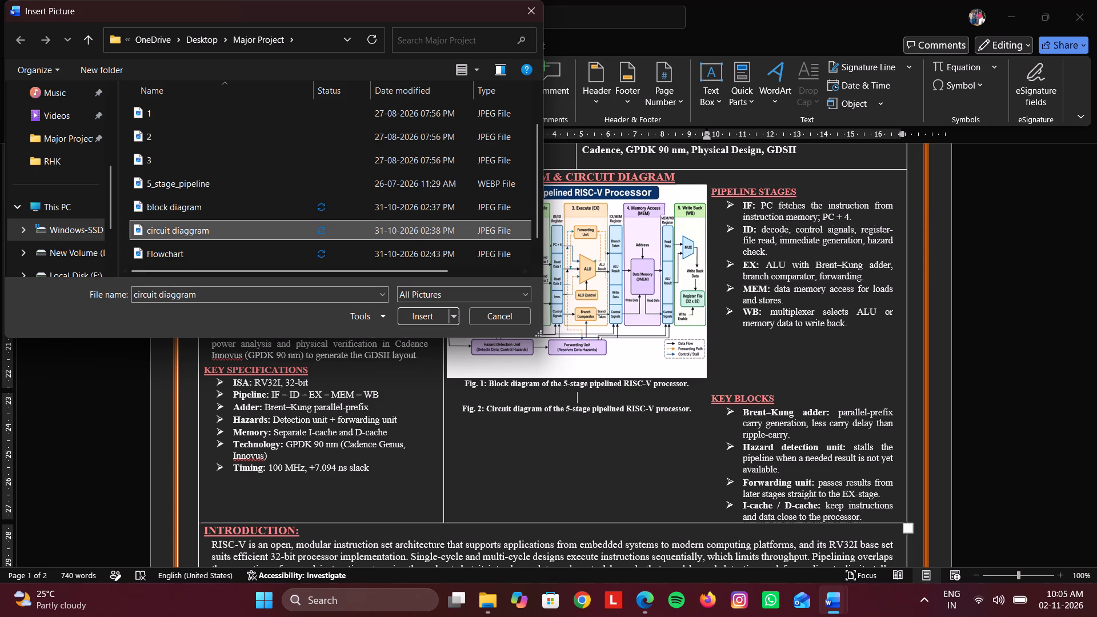
left_click(420, 317)
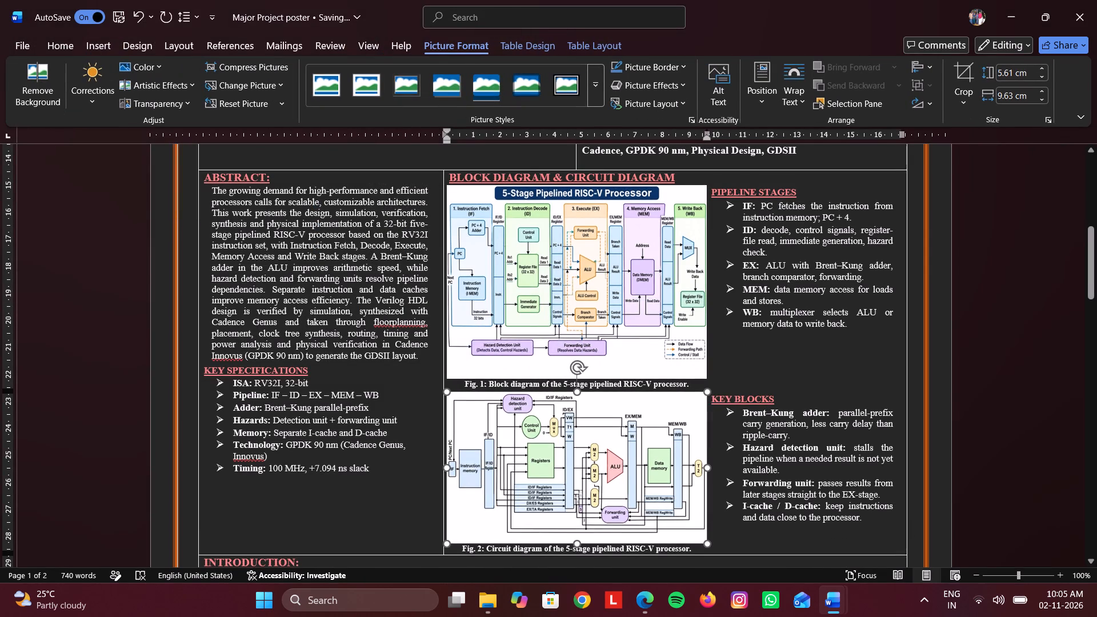
Change "Fig." to "Figure" in the block diagram caption and the circuit diagram caption.
left_click(547, 346)
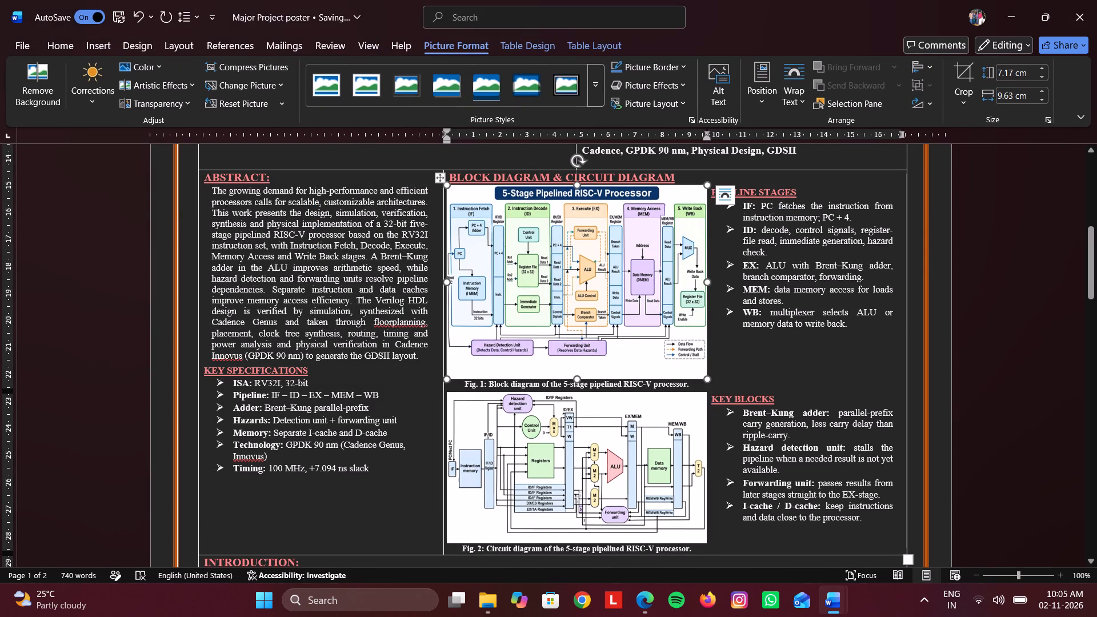
left_click(478, 383)
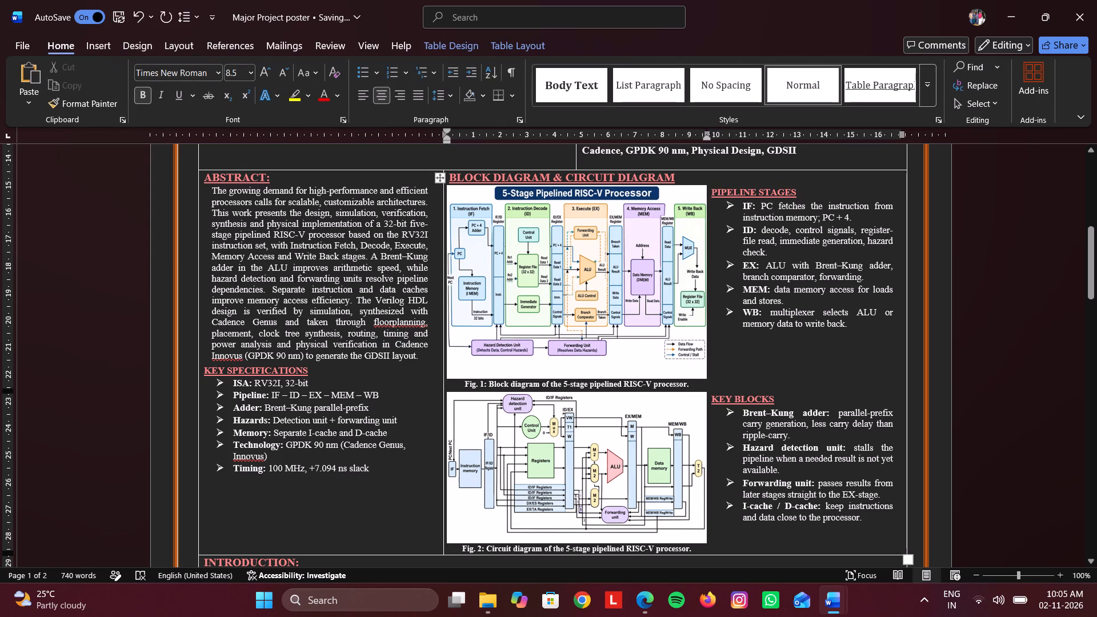
key("Left")
type("ure")
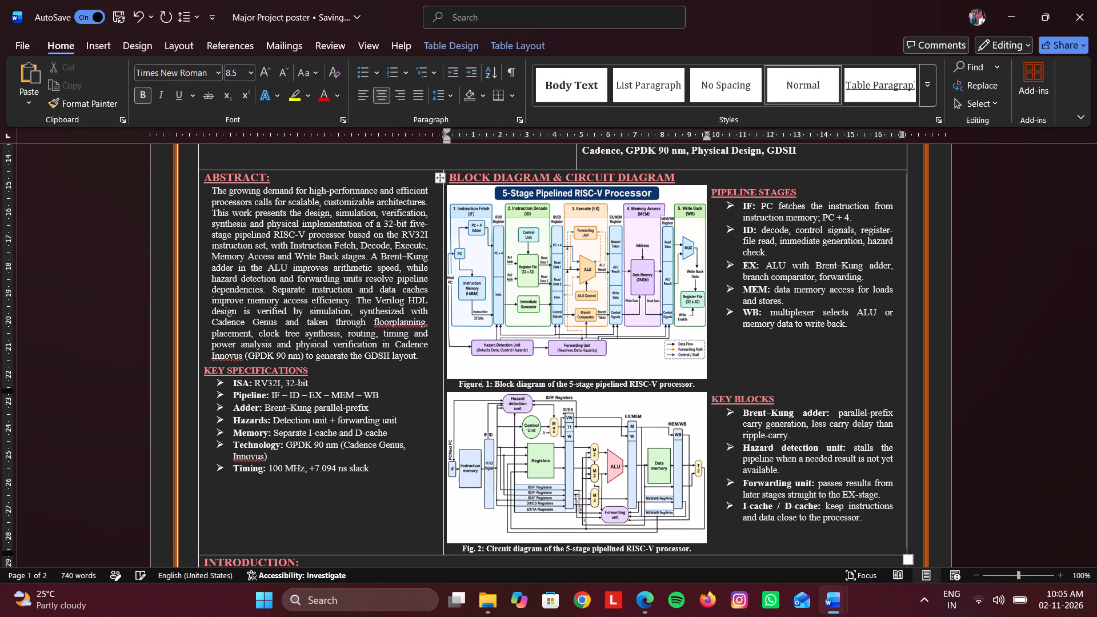
key("Right")
key("BackSpace")
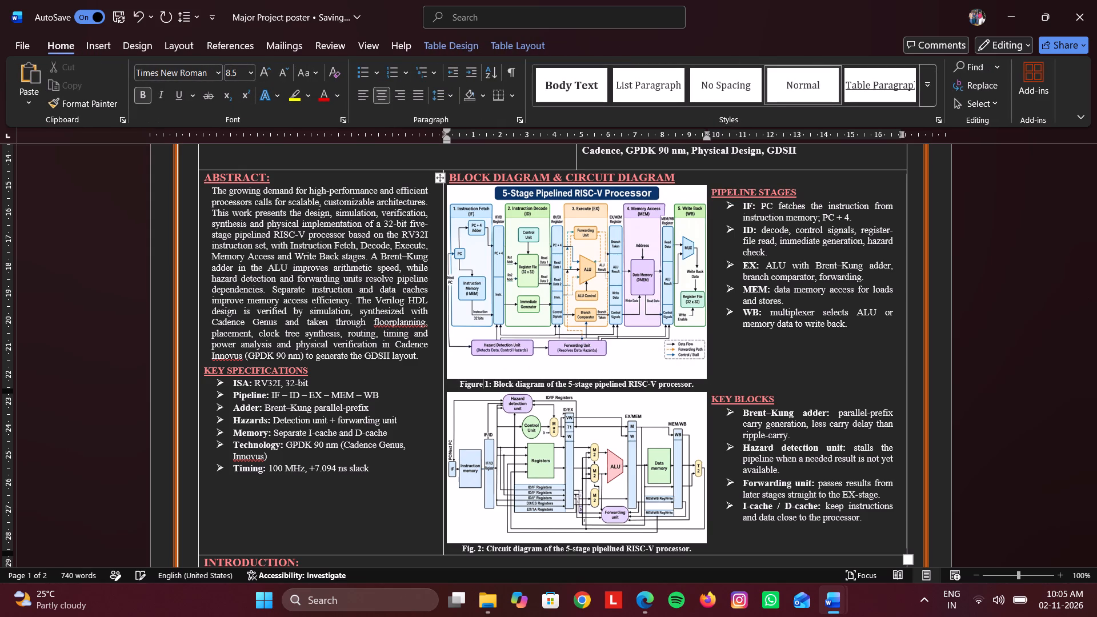
left_click(474, 547)
key("Right")
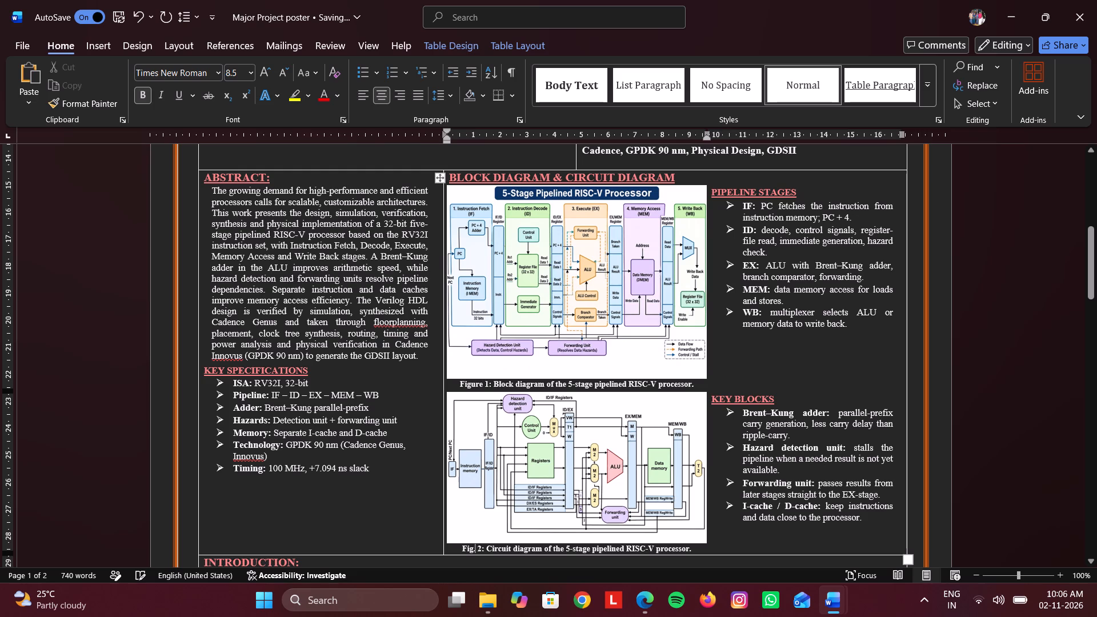
key("BackSpace")
type("ure")
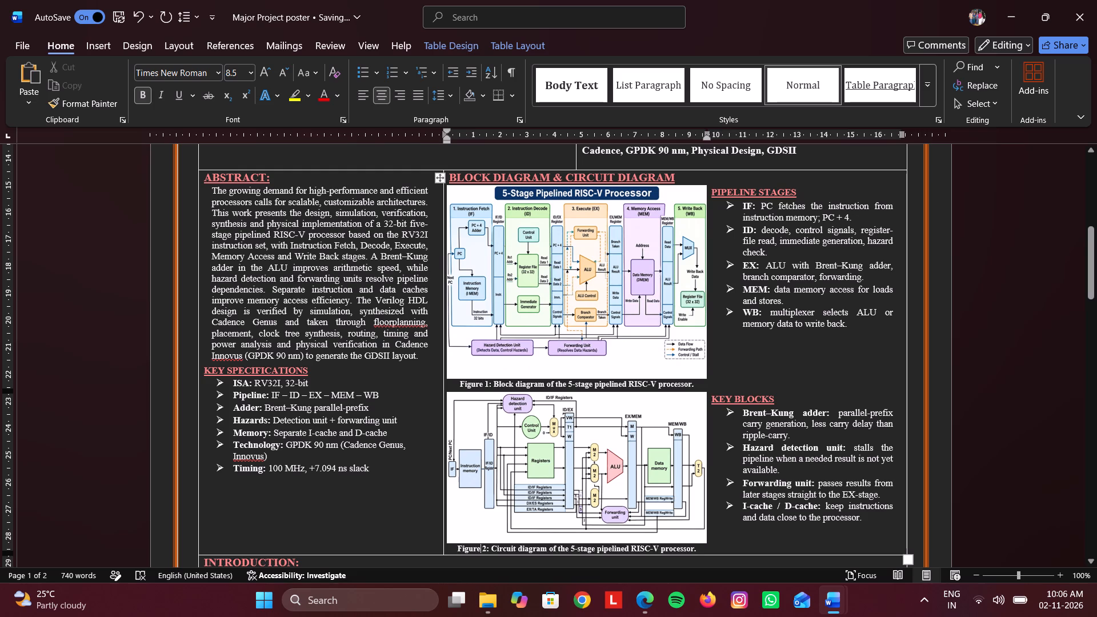
Shrink the block diagram picture proportionally, and widen it slightly within its table cell.
left_click(628, 344)
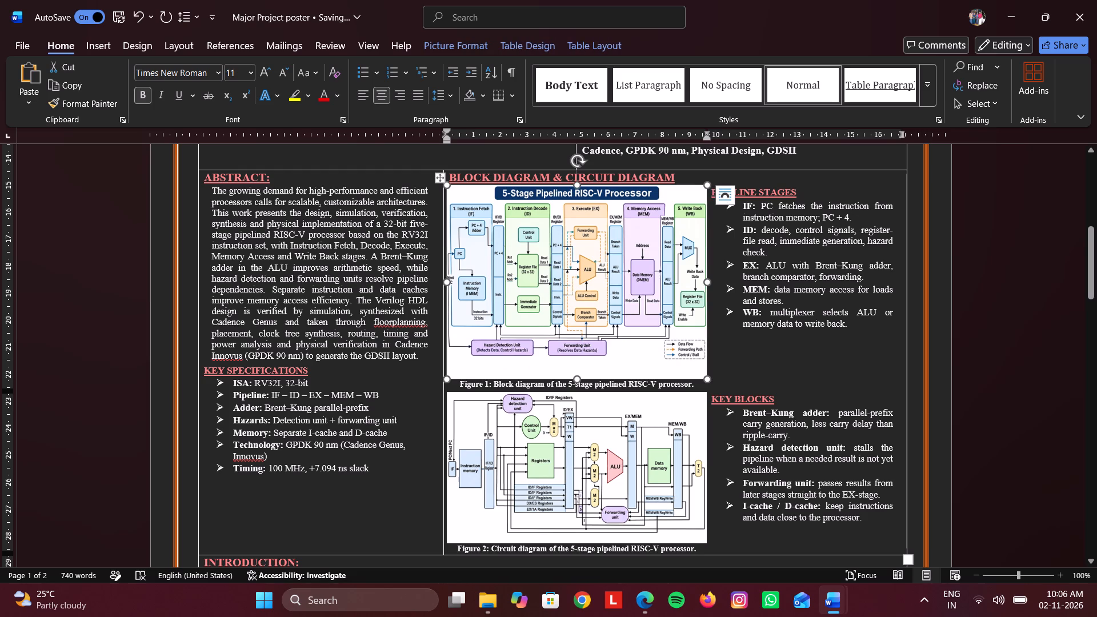
left_click_drag(707, 376, 680, 323)
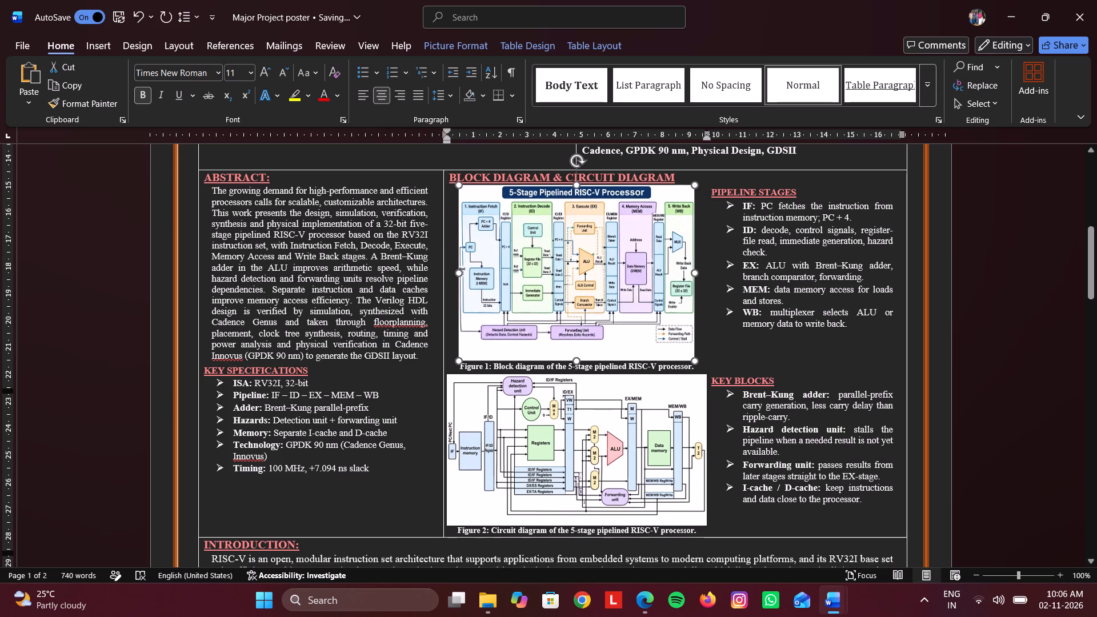
left_click_drag(680, 323, 676, 315)
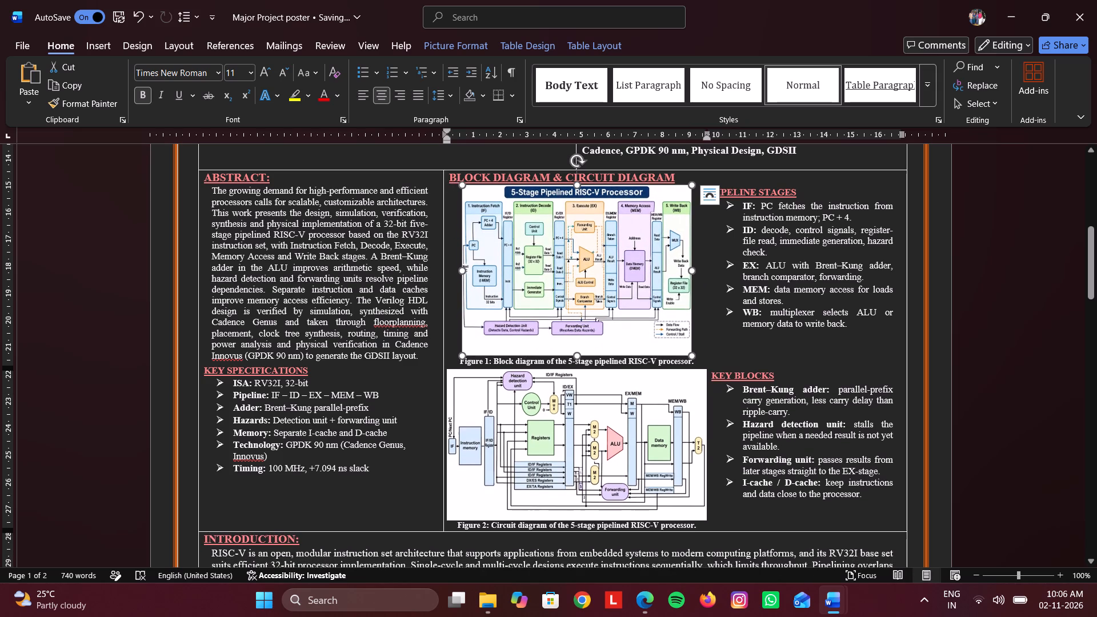
left_click_drag(694, 271, 707, 269)
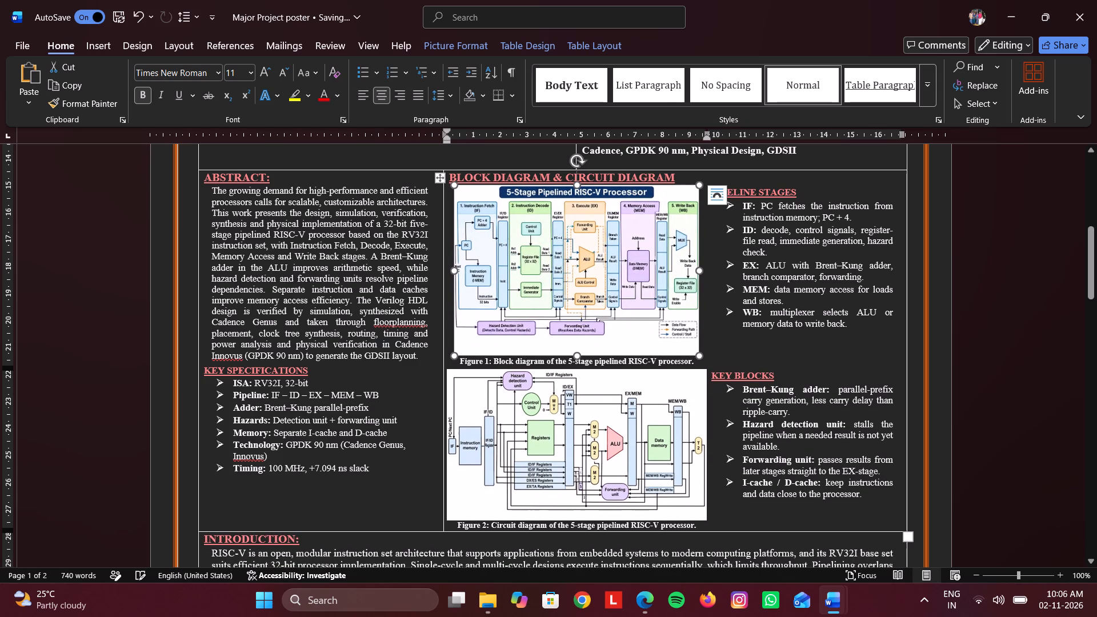
Reduce the height of the block diagram picture slightly, keeping its width, and check the page layout below it.
scroll(606, 365, "right", 1)
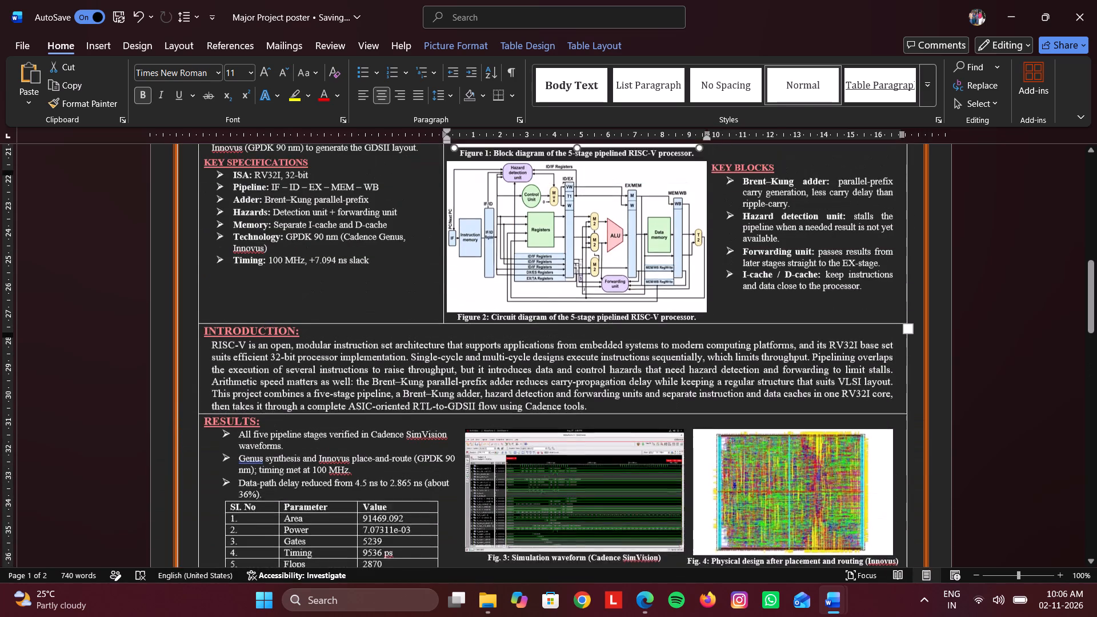
scroll(606, 365, "right", 1)
scroll(606, 365, "up", 1)
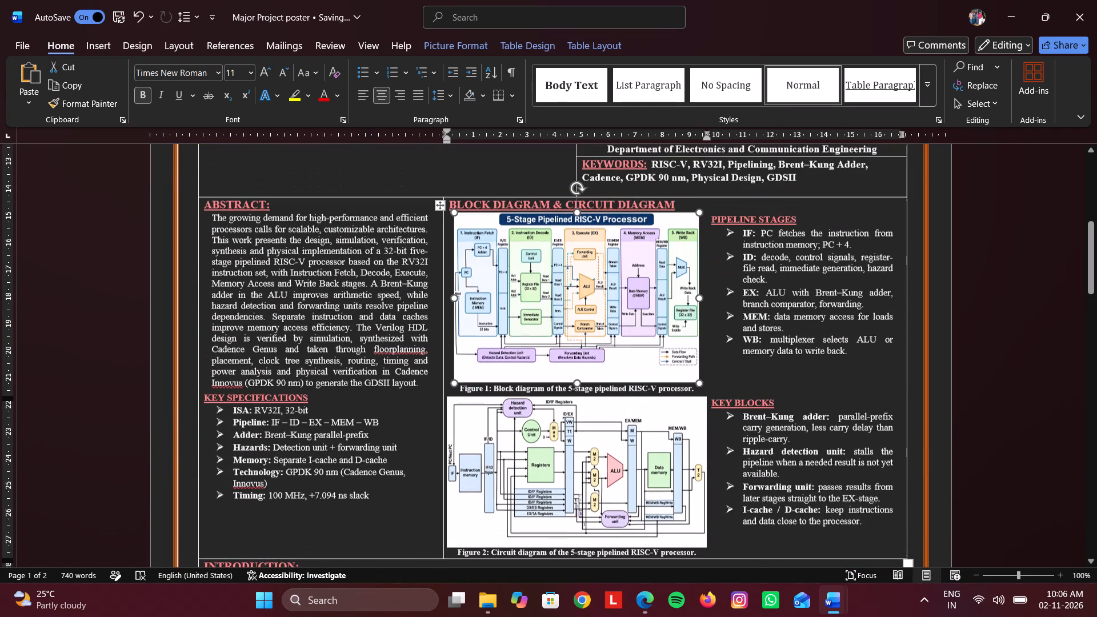
scroll(606, 365, "up", 1)
left_click(606, 365)
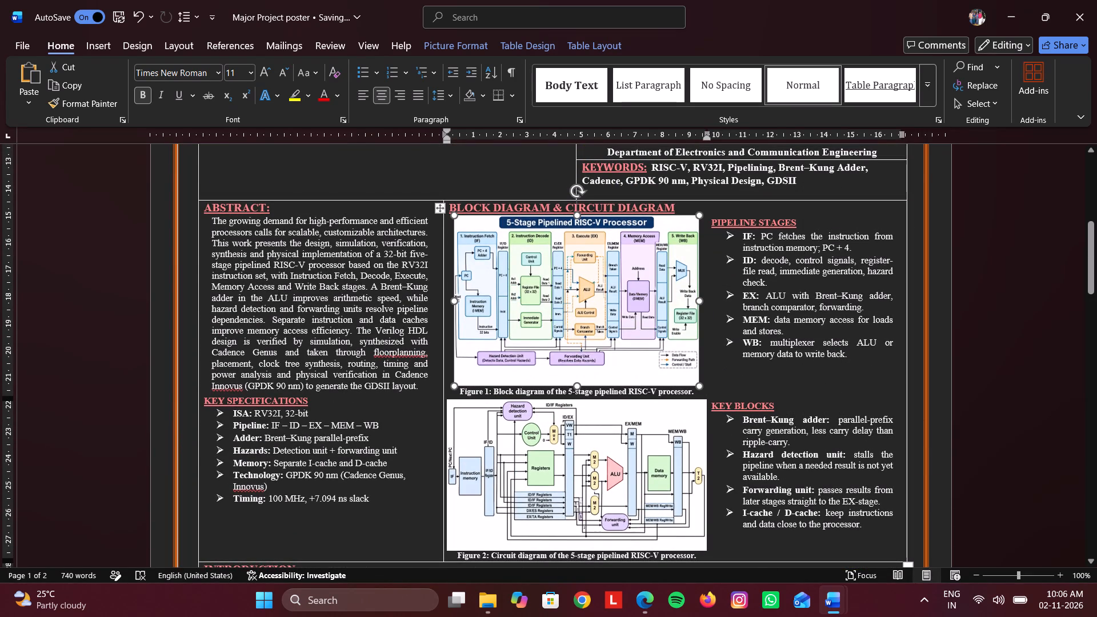
left_click_drag(579, 383, 582, 362)
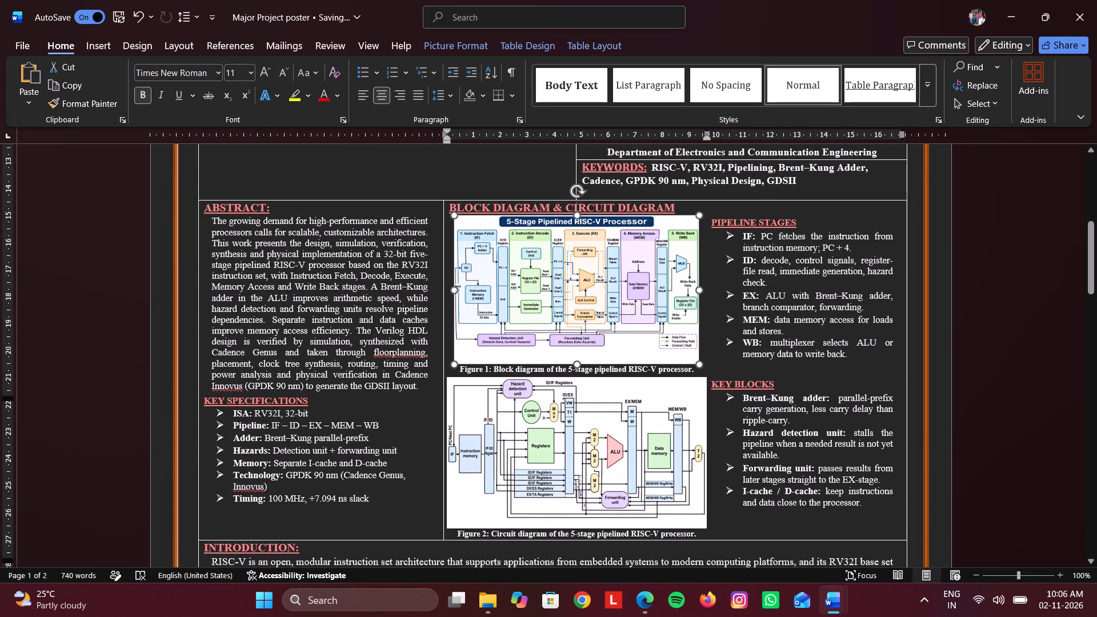
left_click_drag(582, 362, 579, 367)
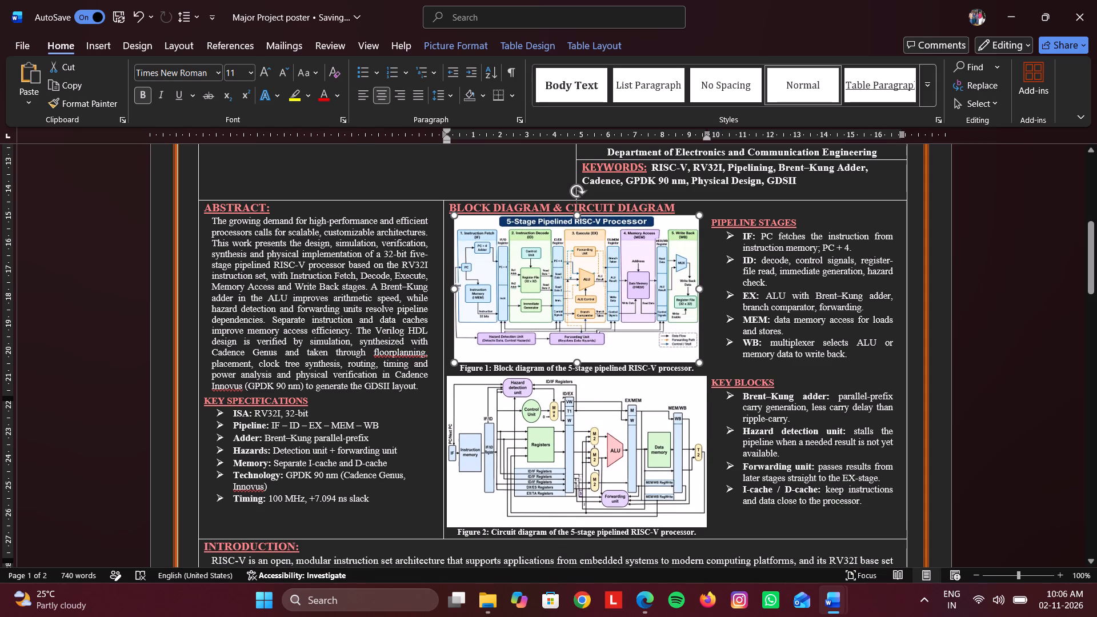
left_click_drag(579, 367, 579, 367)
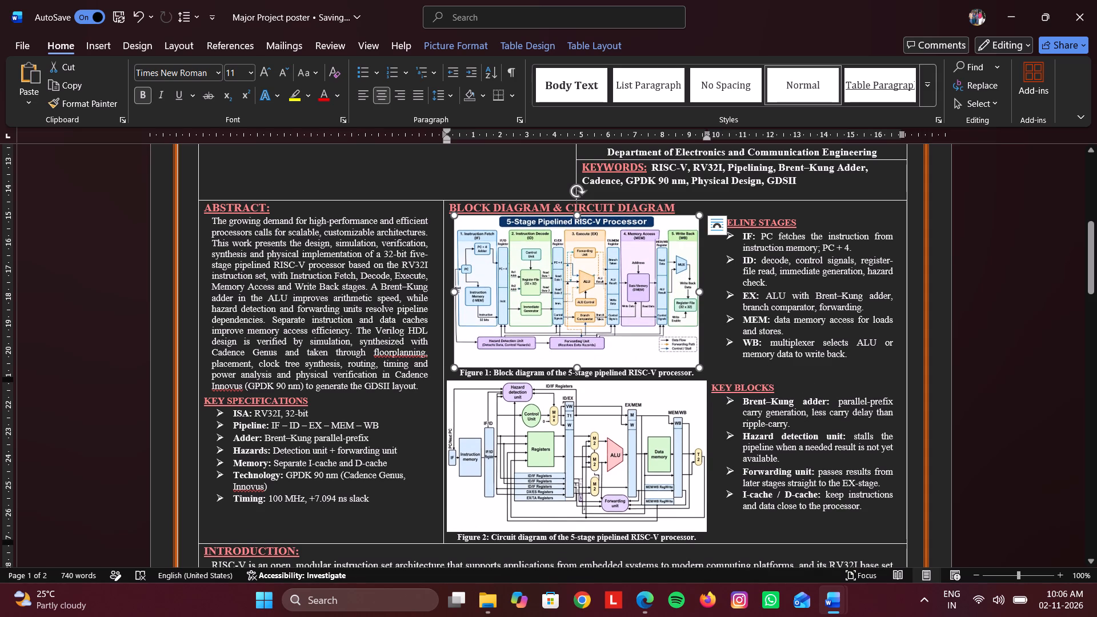
left_click_drag(579, 367, 579, 374)
scroll(568, 421, "down", 3)
scroll(568, 421, "up", 1)
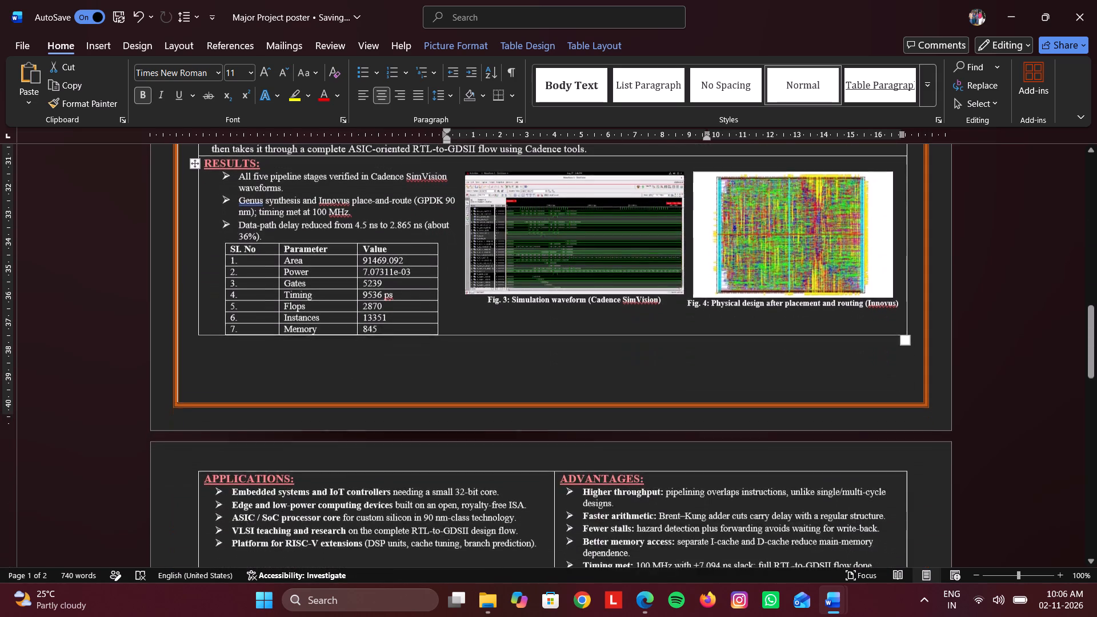
scroll(568, 421, "up", 2)
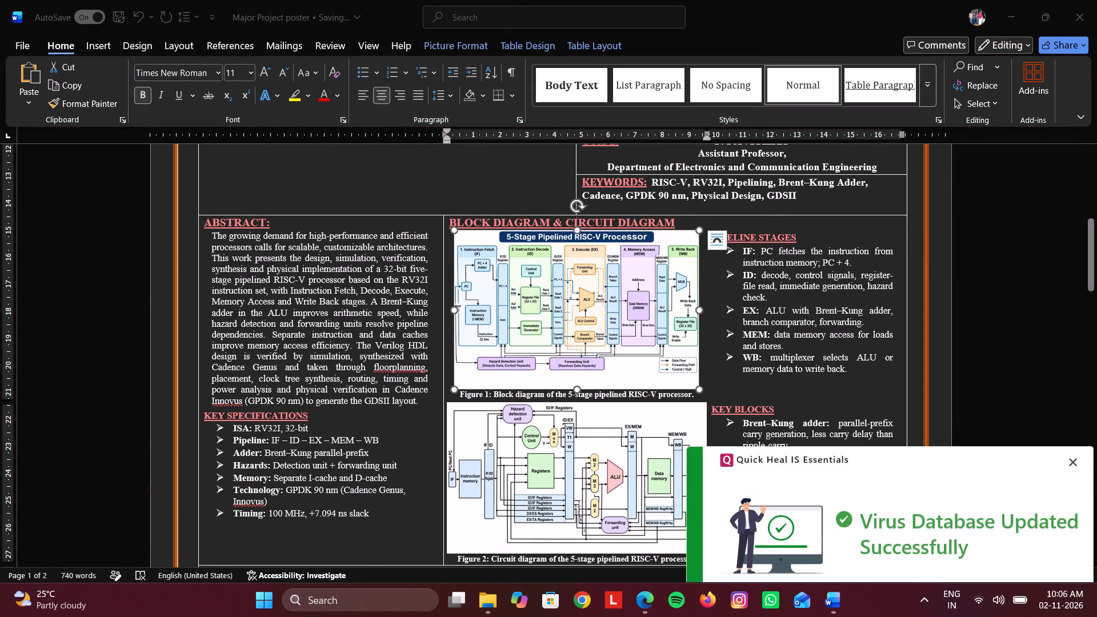
Dismiss the Quick Heal virus database notification.
left_click(1071, 460)
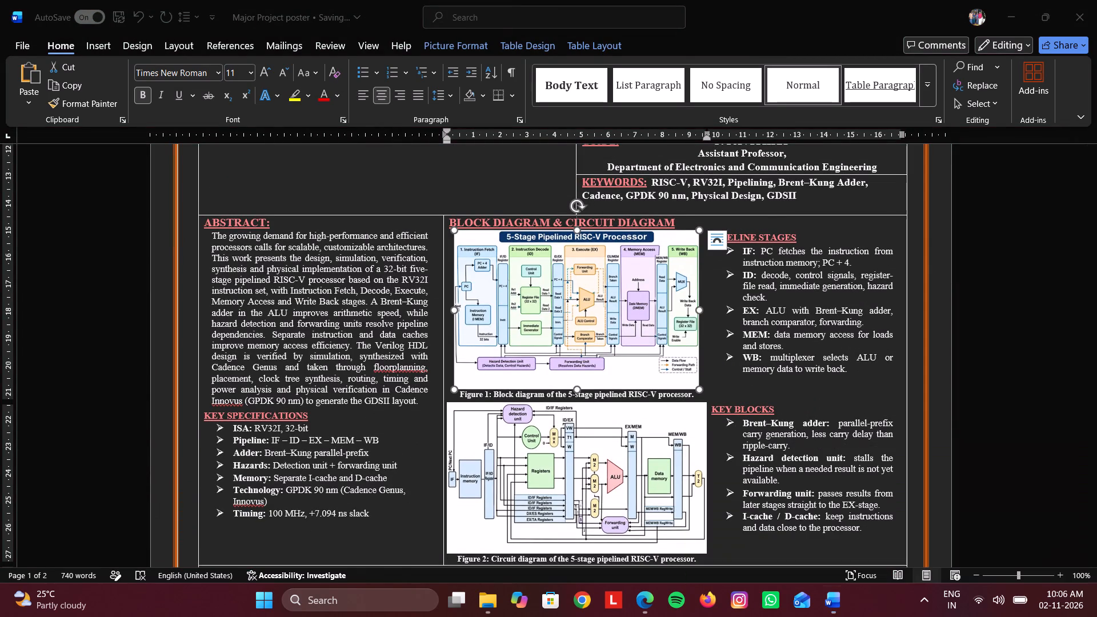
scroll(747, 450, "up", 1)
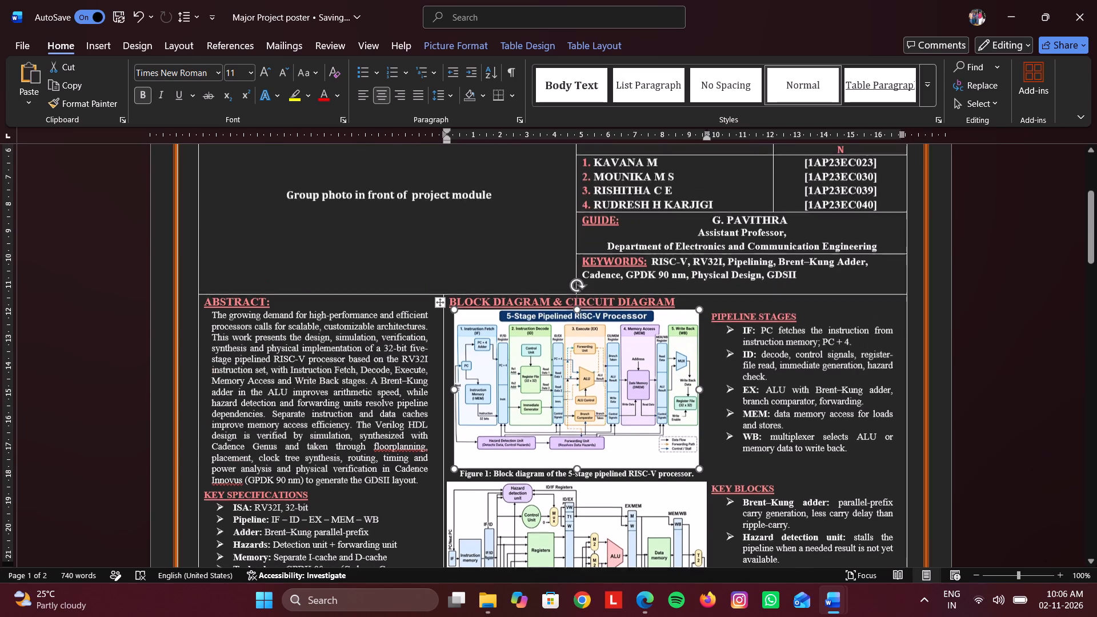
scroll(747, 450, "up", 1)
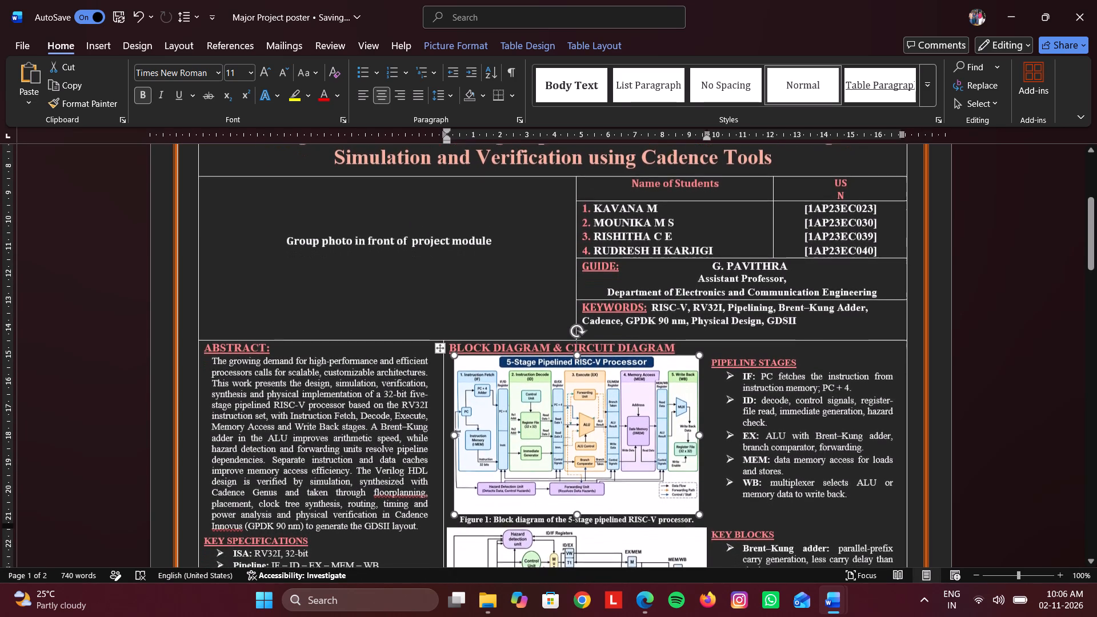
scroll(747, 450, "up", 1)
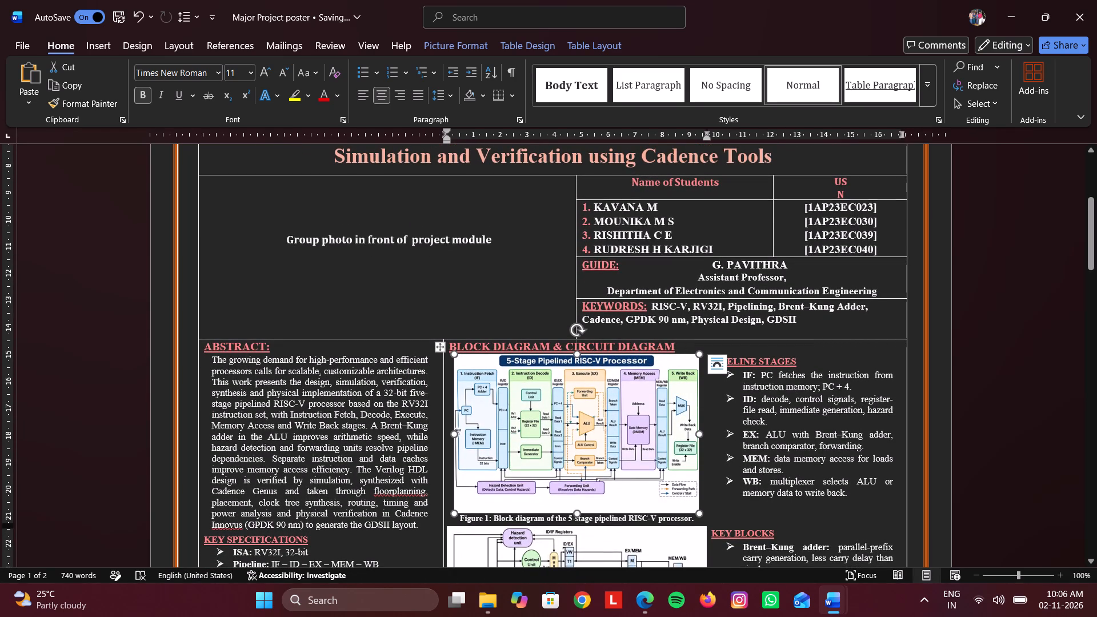
Reduce the height of the group photo and keywords row slightly, and check where the poster's content ends.
left_click_drag(776, 339, 778, 329)
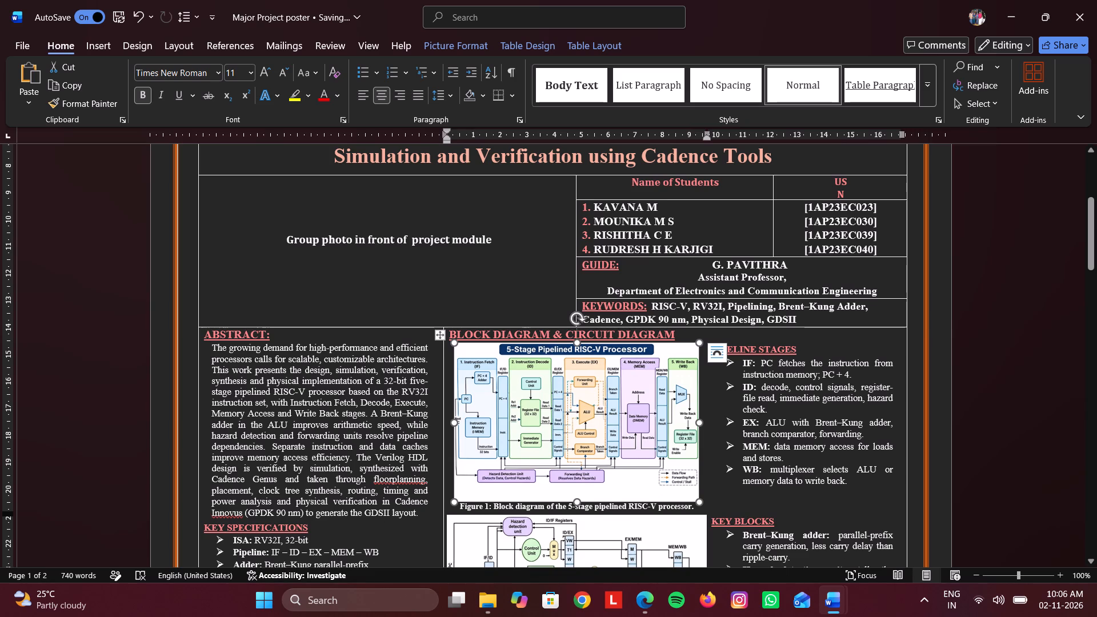
scroll(629, 466, "down", 2)
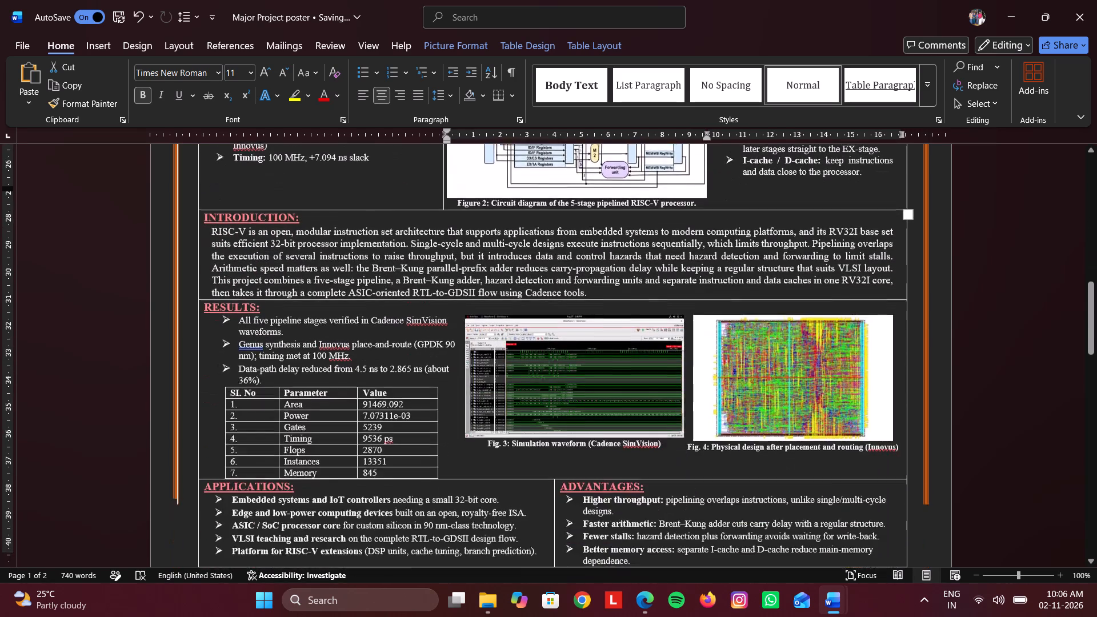
scroll(629, 466, "down", 3)
scroll(629, 466, "up", 1)
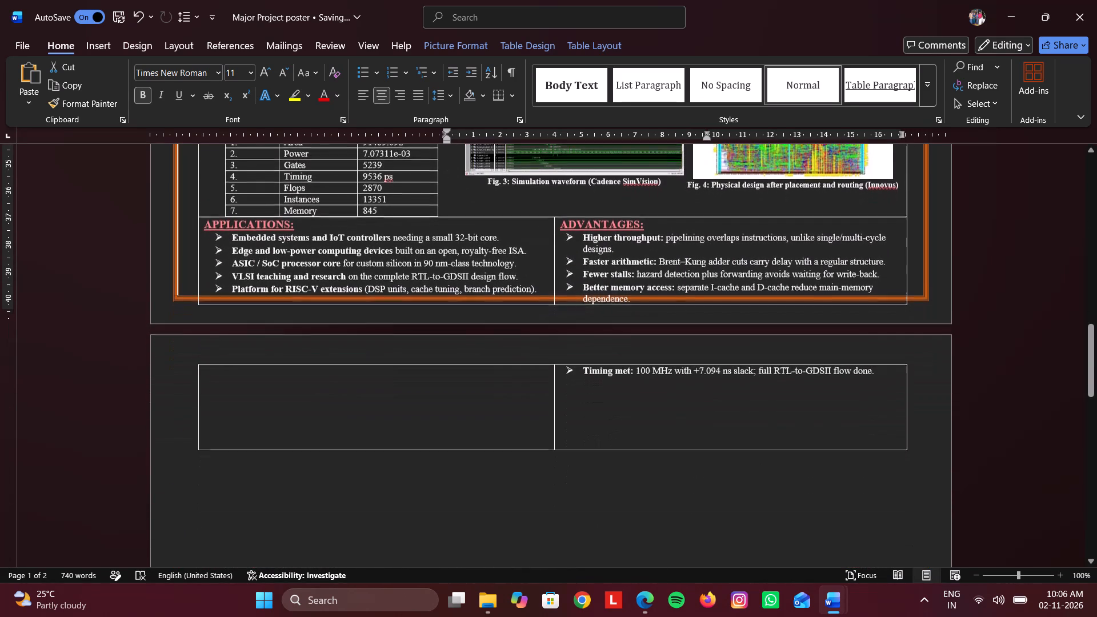
Reduce the left indent of the "Data-path delay" and "All five pipeline stages" bullets in the Results section.
scroll(629, 466, "up", 1)
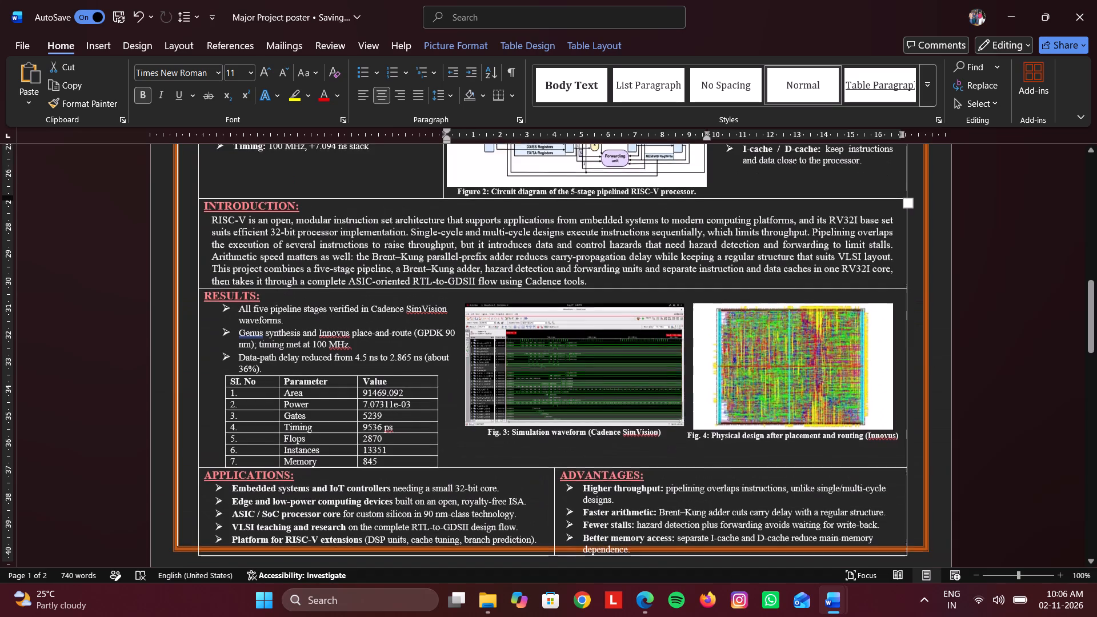
scroll(629, 466, "up", 1)
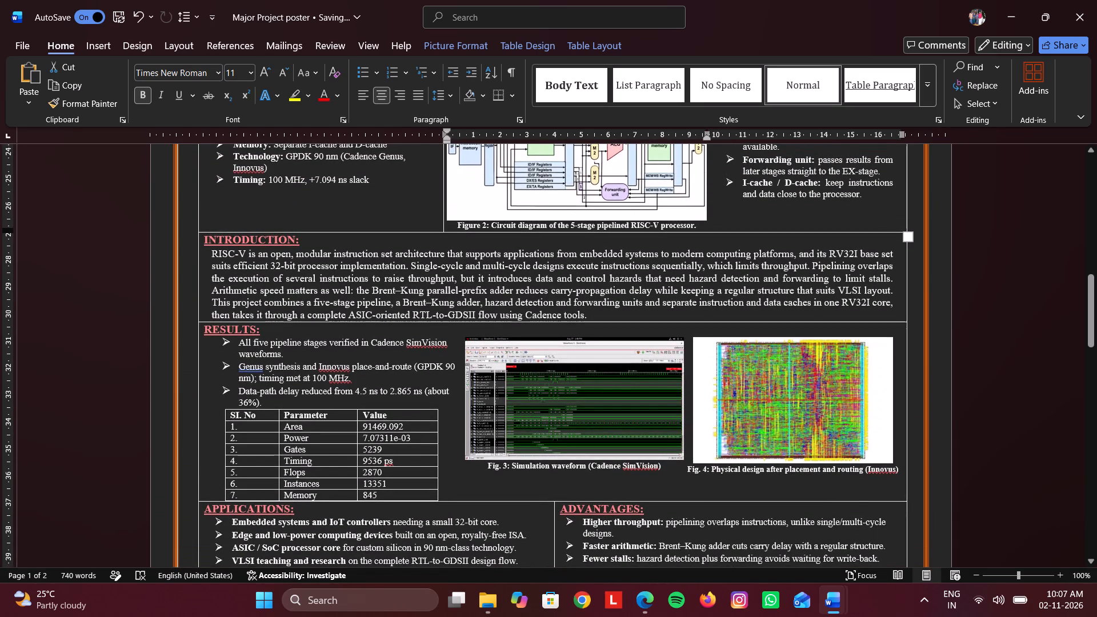
scroll(629, 466, "up", 2)
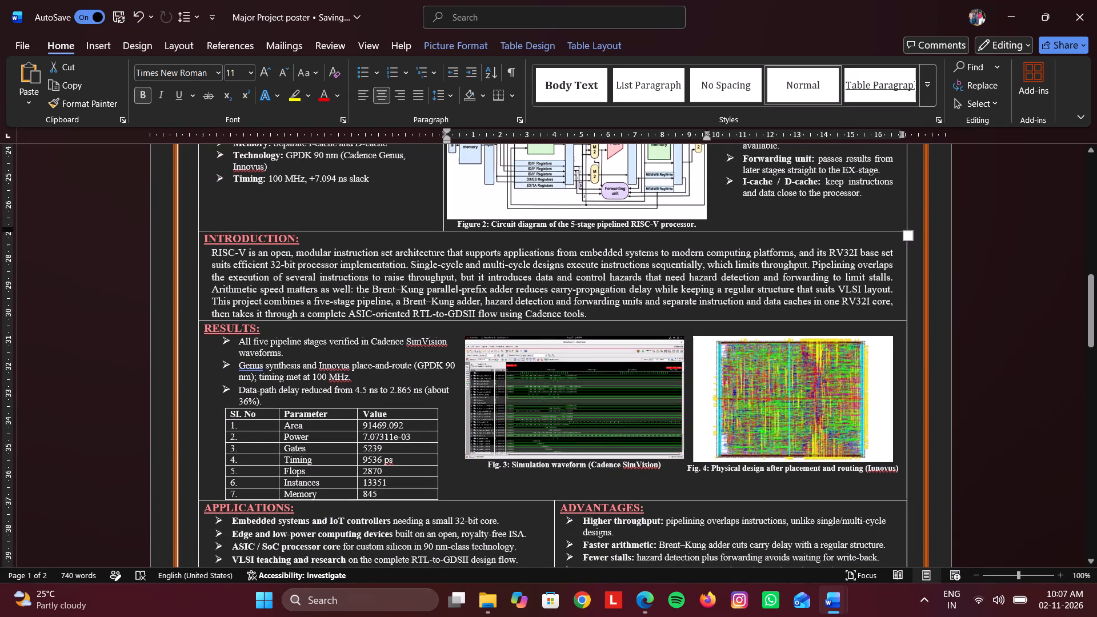
scroll(629, 466, "up", 1)
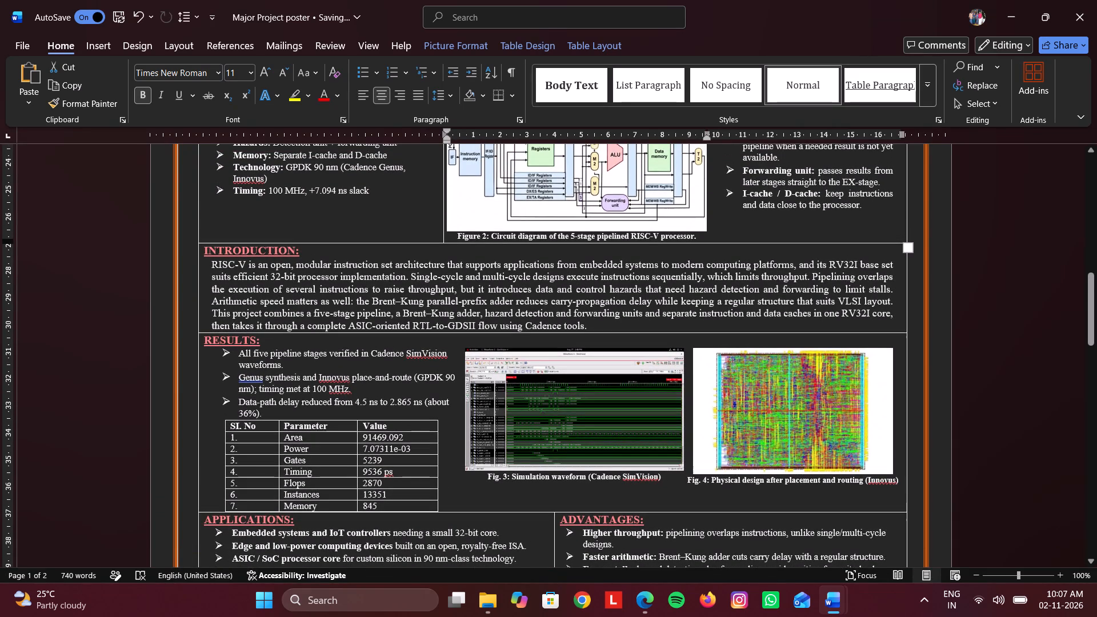
left_click(243, 406)
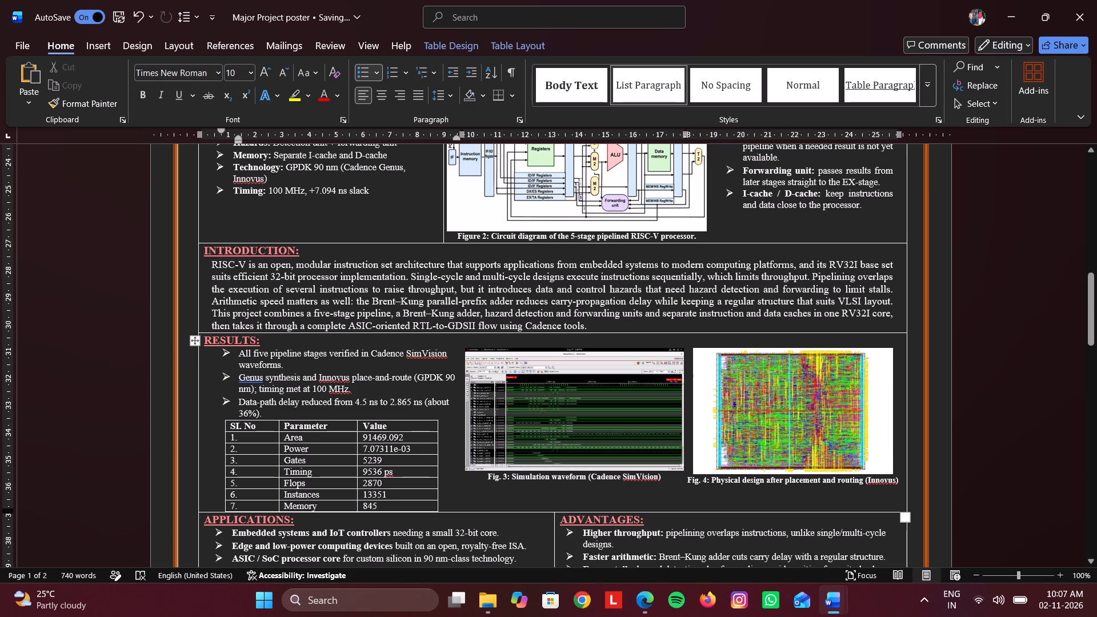
left_click_drag(238, 139, 221, 147)
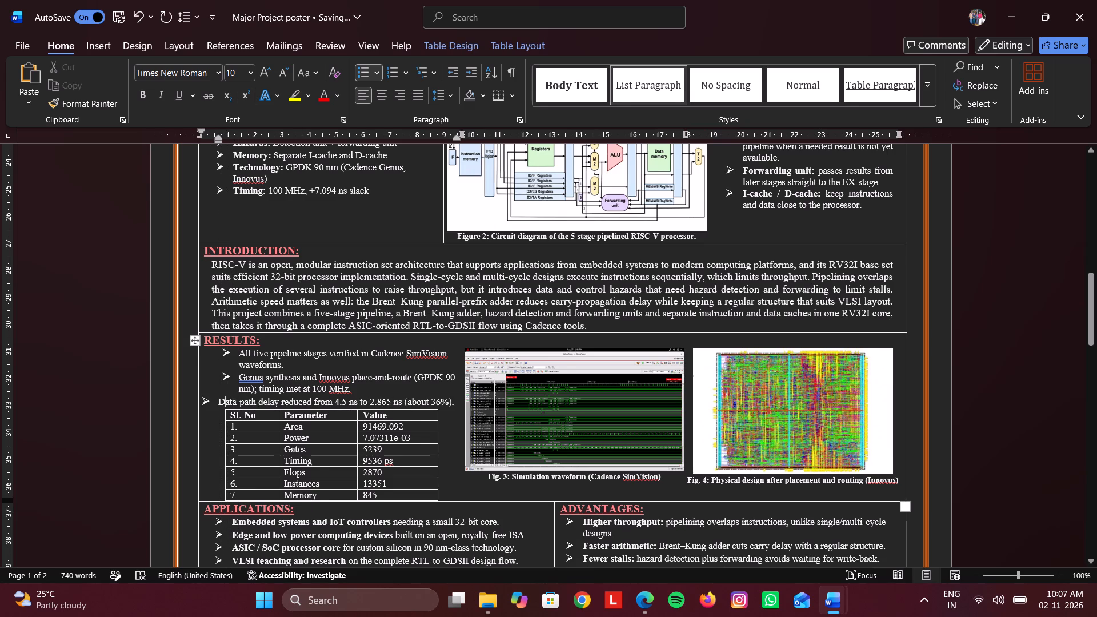
left_click(286, 356)
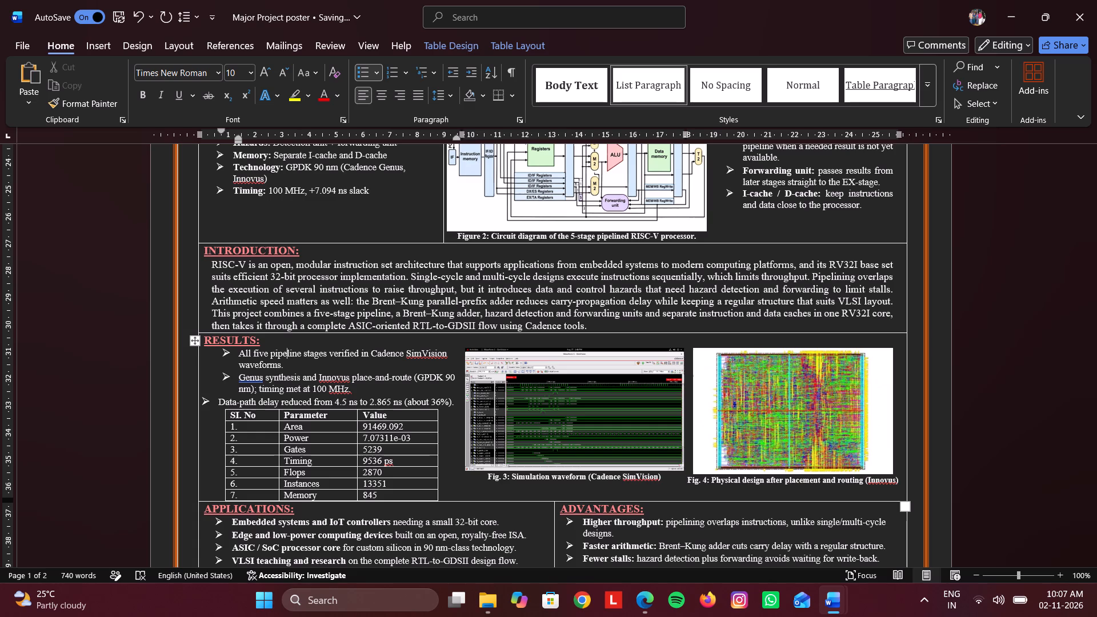
left_click_drag(237, 139, 219, 149)
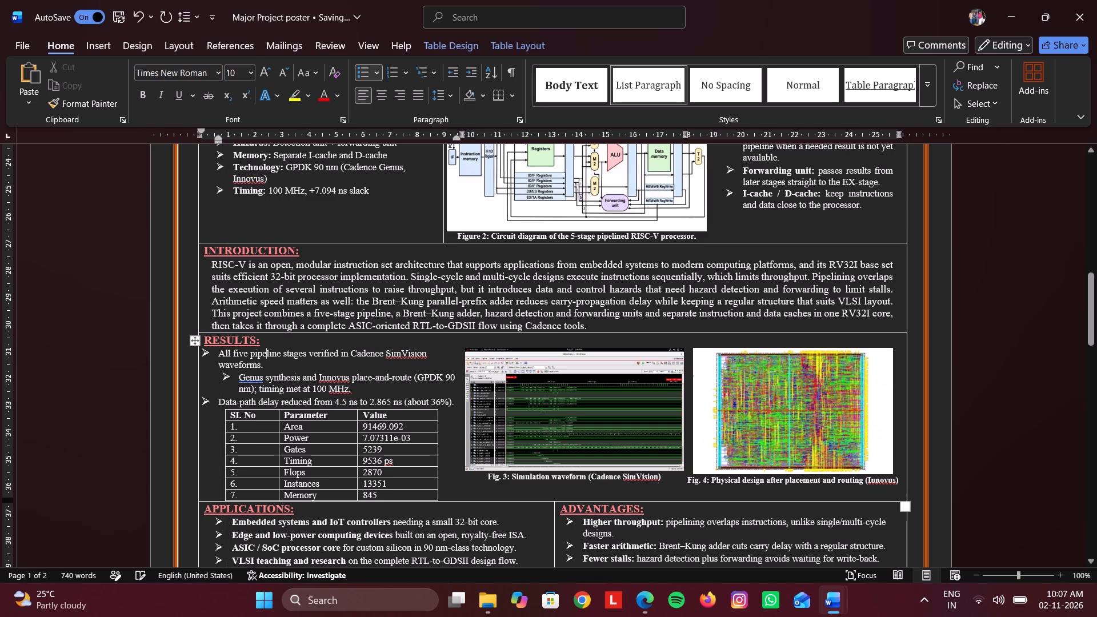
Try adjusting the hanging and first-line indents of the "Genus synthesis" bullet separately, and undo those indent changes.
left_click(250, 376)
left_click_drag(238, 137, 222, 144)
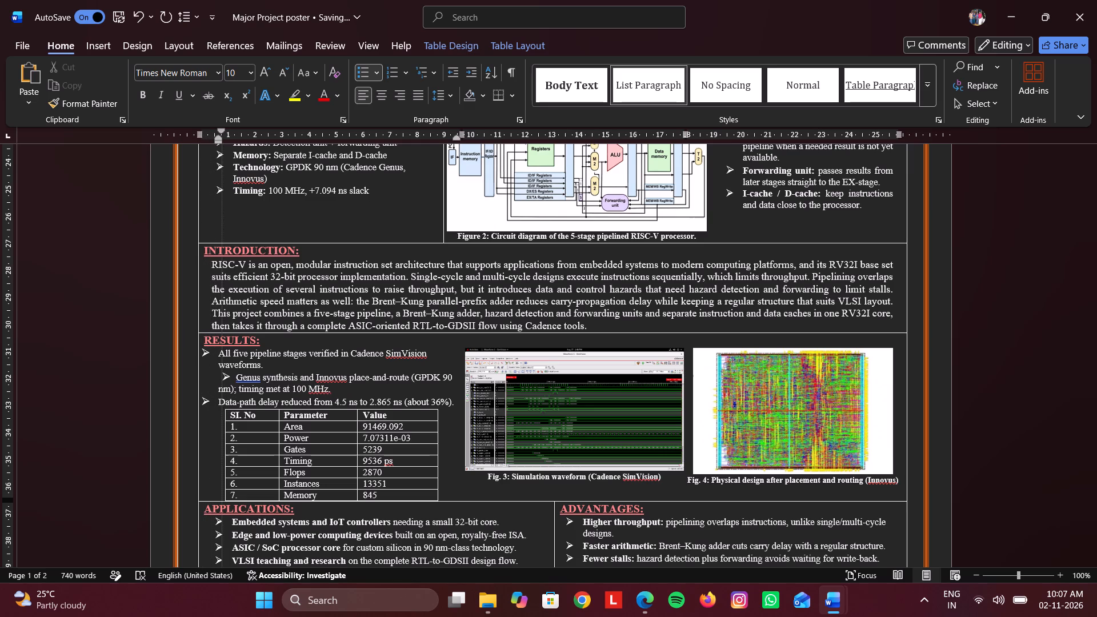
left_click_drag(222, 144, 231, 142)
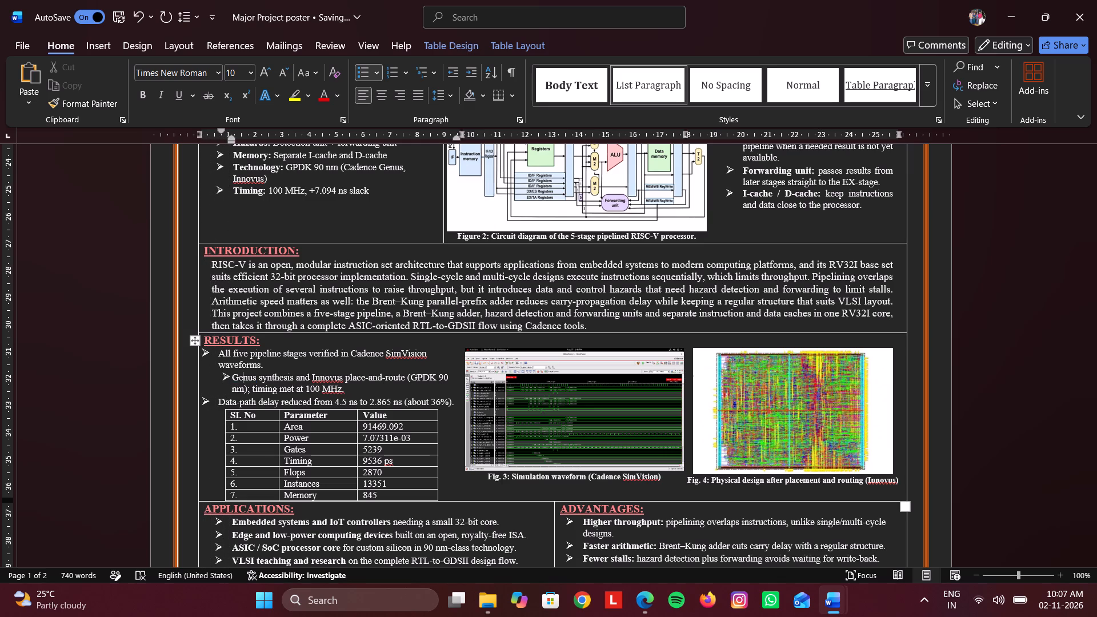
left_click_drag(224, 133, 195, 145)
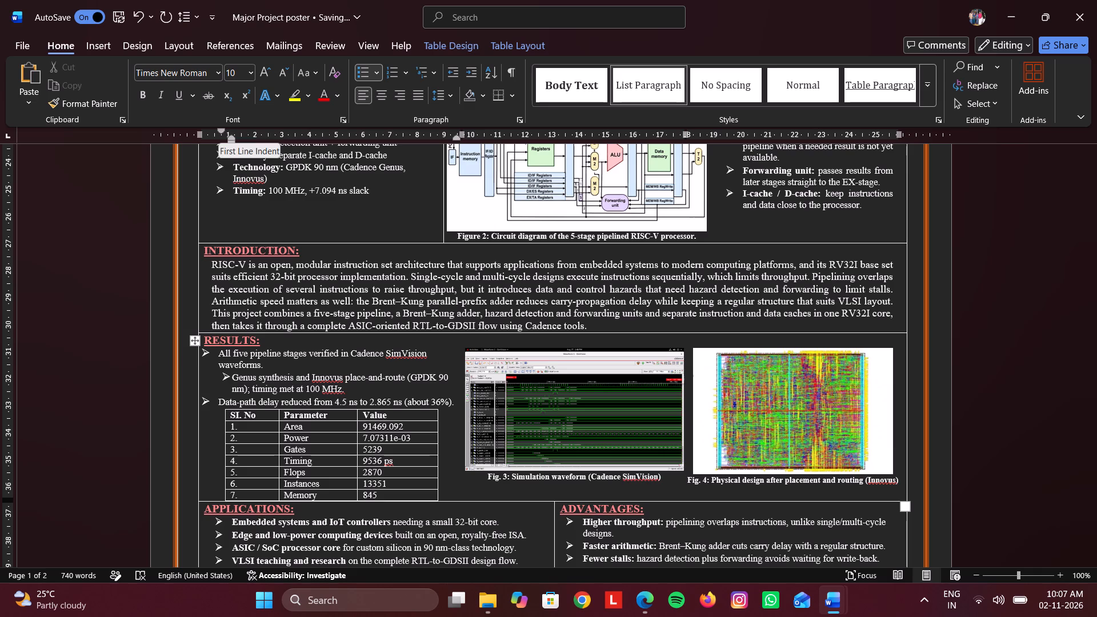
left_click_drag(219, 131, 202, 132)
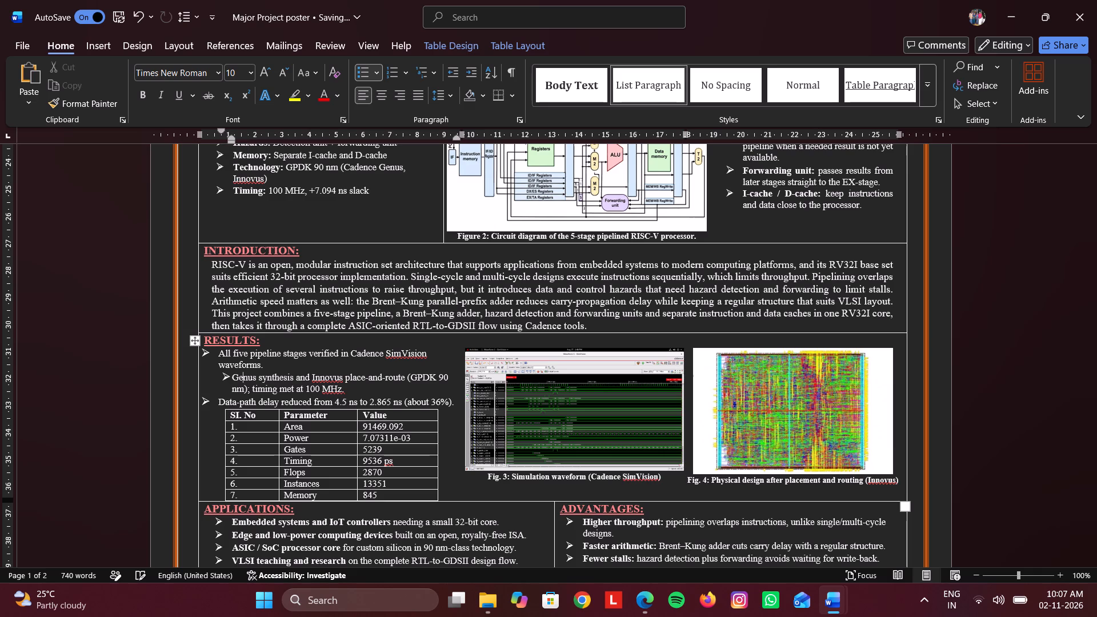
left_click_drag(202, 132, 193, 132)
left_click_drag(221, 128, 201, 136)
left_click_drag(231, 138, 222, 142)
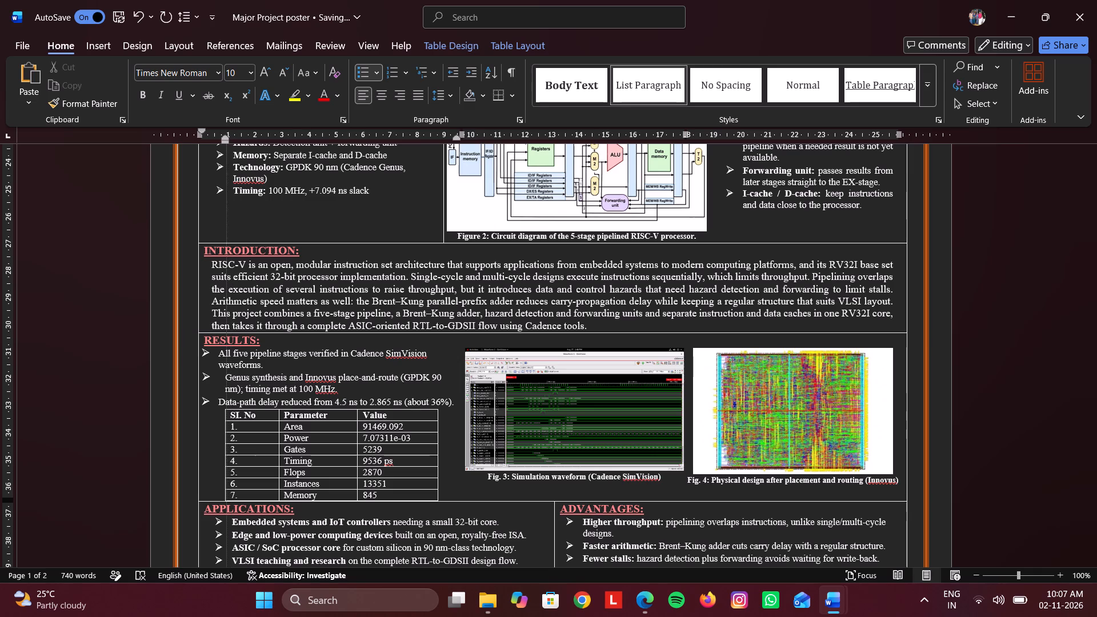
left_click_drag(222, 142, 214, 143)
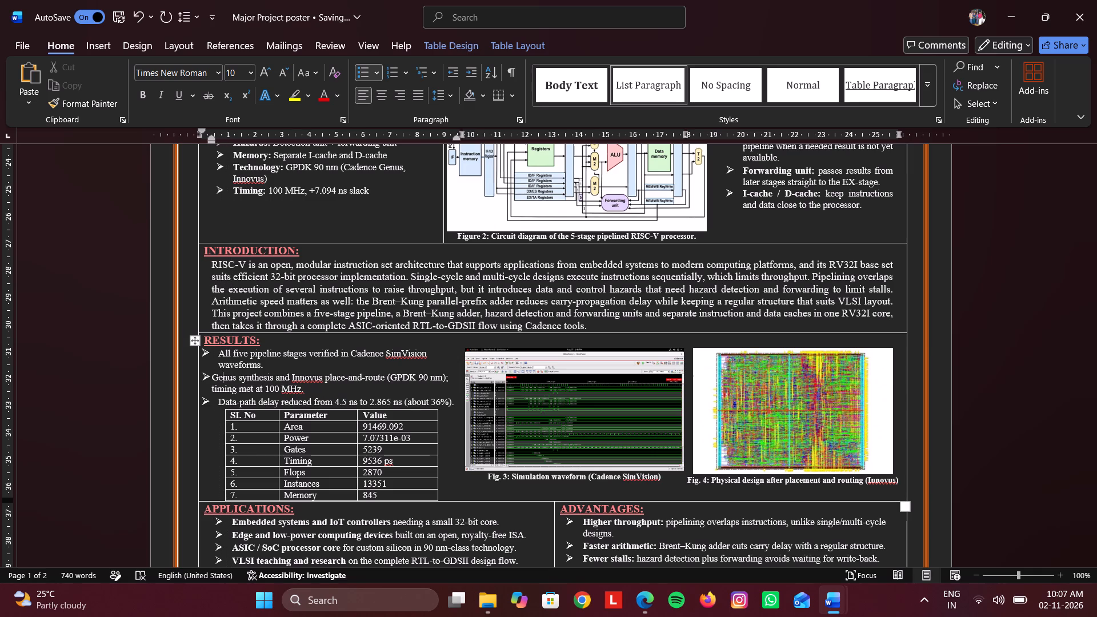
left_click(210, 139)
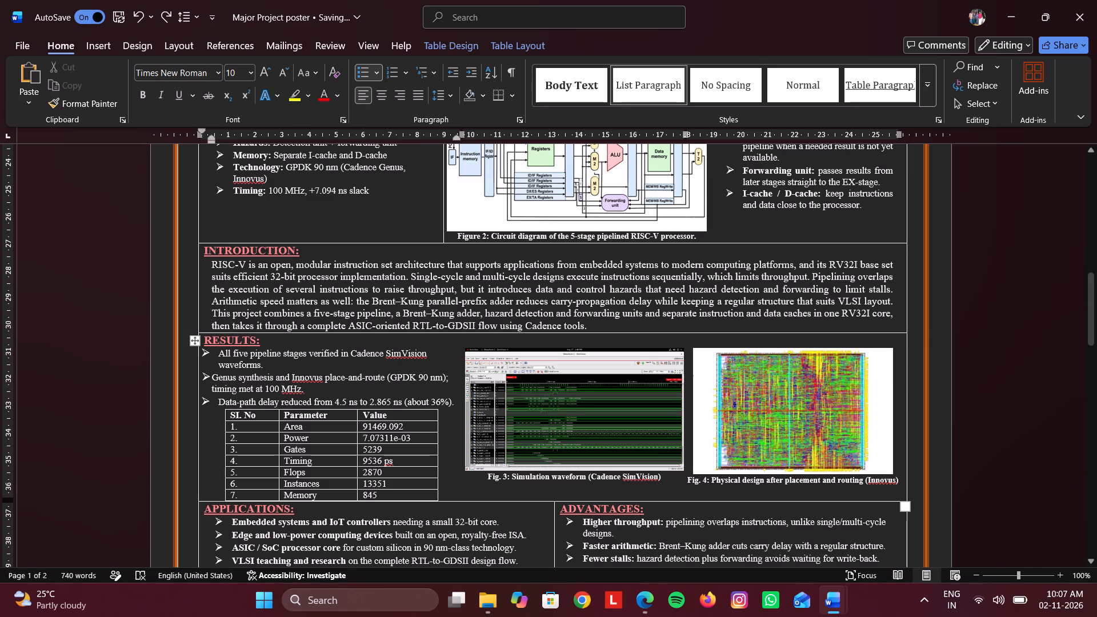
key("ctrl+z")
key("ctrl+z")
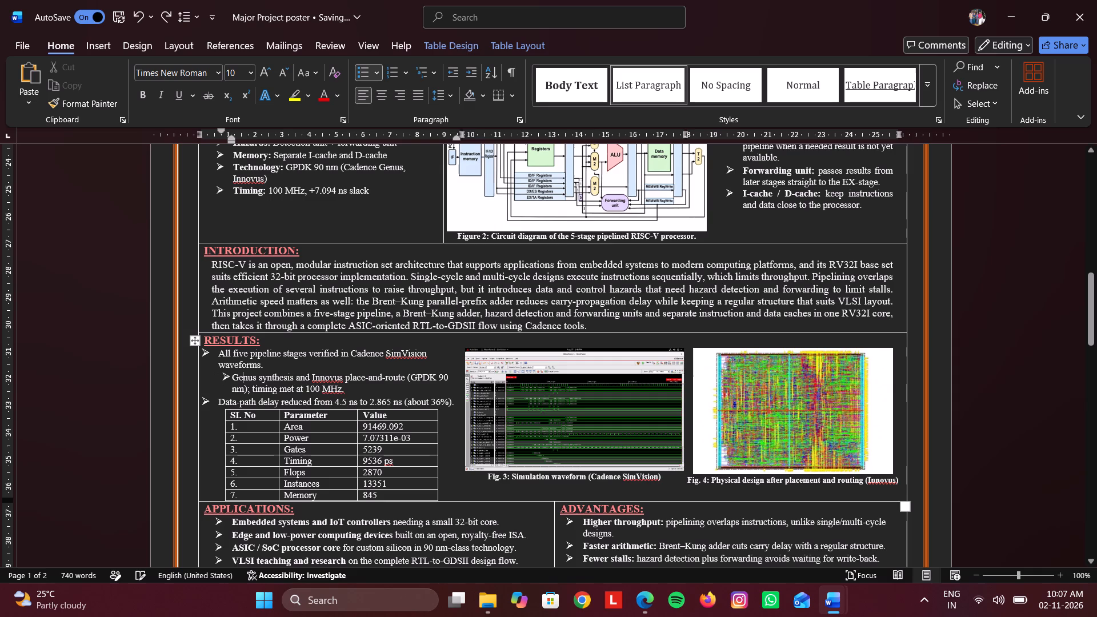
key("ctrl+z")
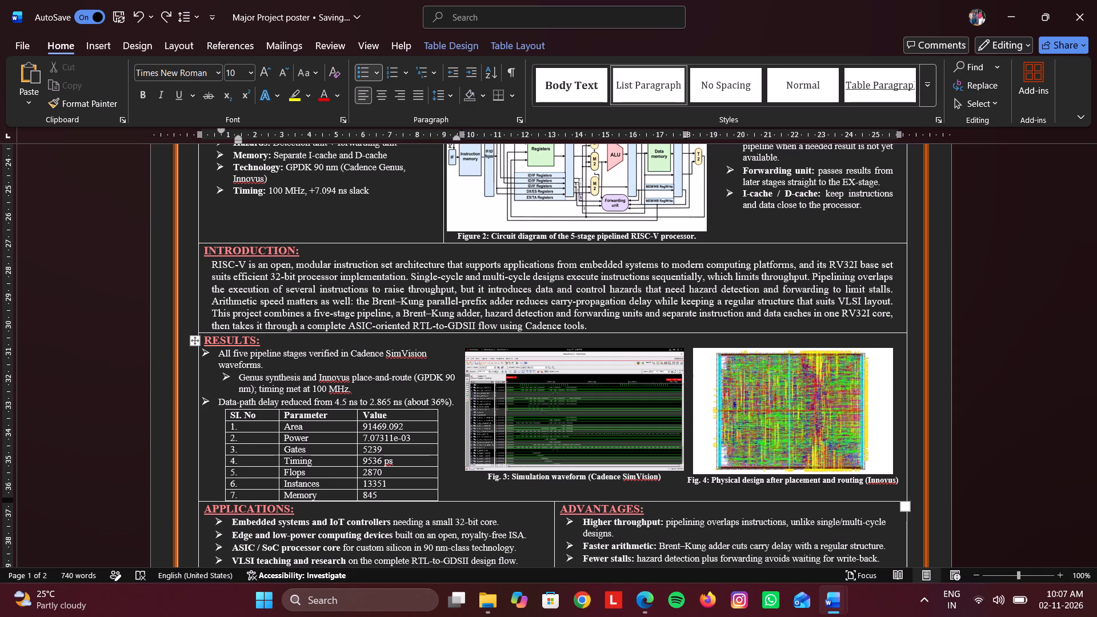
Reduce the left indent of the "Genus synthesis" bullet to line up with the other Results bullets, and check the page end.
left_click_drag(237, 138, 221, 139)
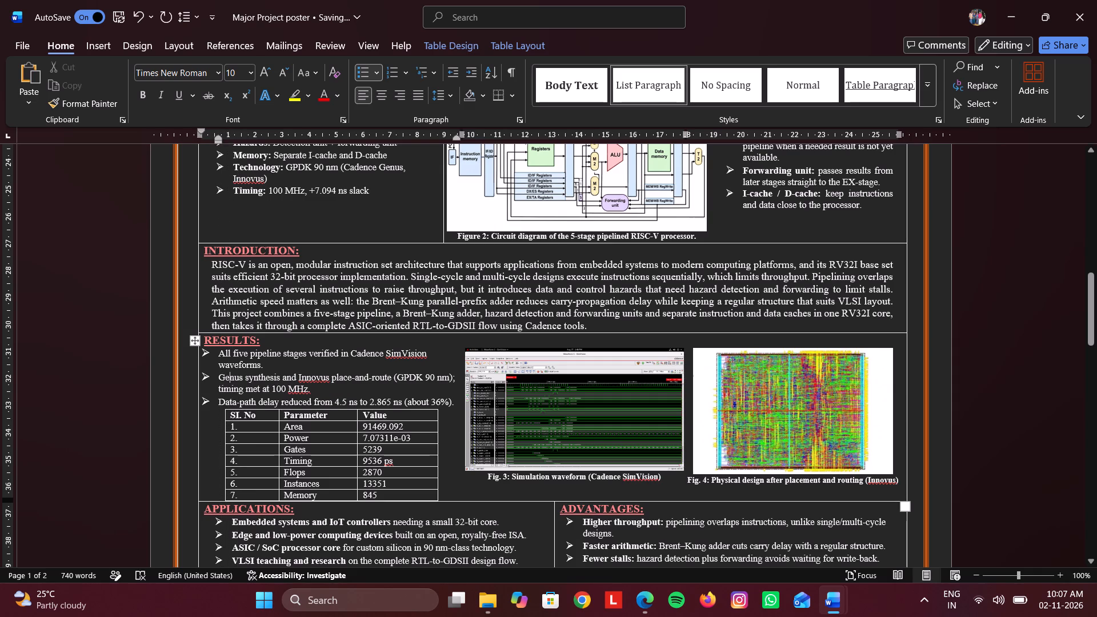
scroll(547, 463, "right", 1)
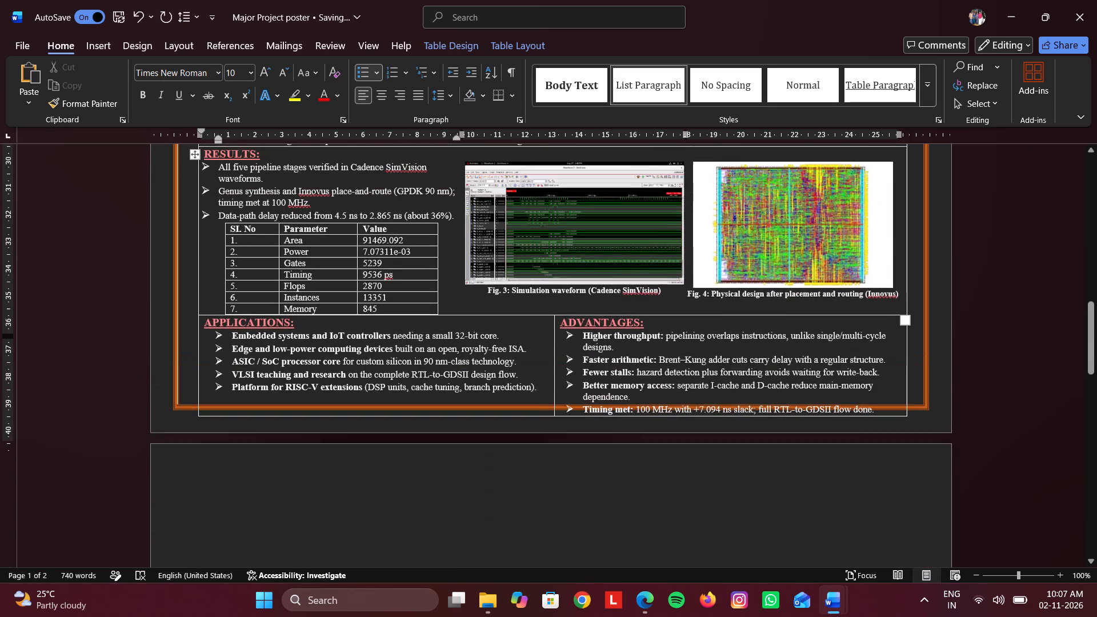
scroll(547, 463, "right", 2)
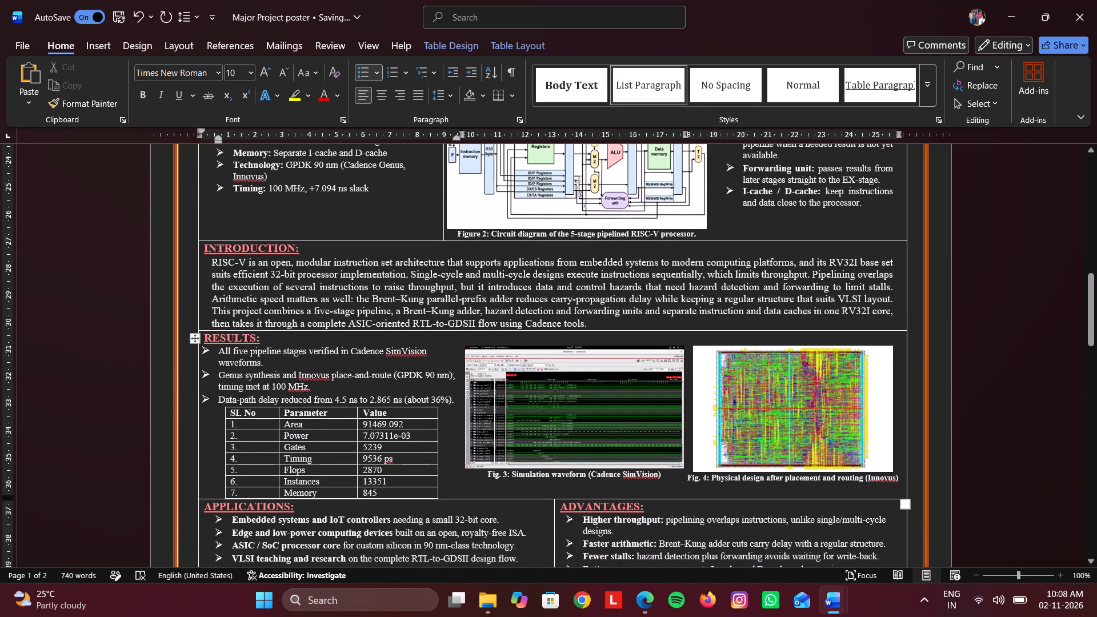
Narrow the circuit diagram picture to roughly the width of the block diagram above it, keeping its height.
scroll(547, 463, "up", 2)
scroll(547, 463, "down", 1)
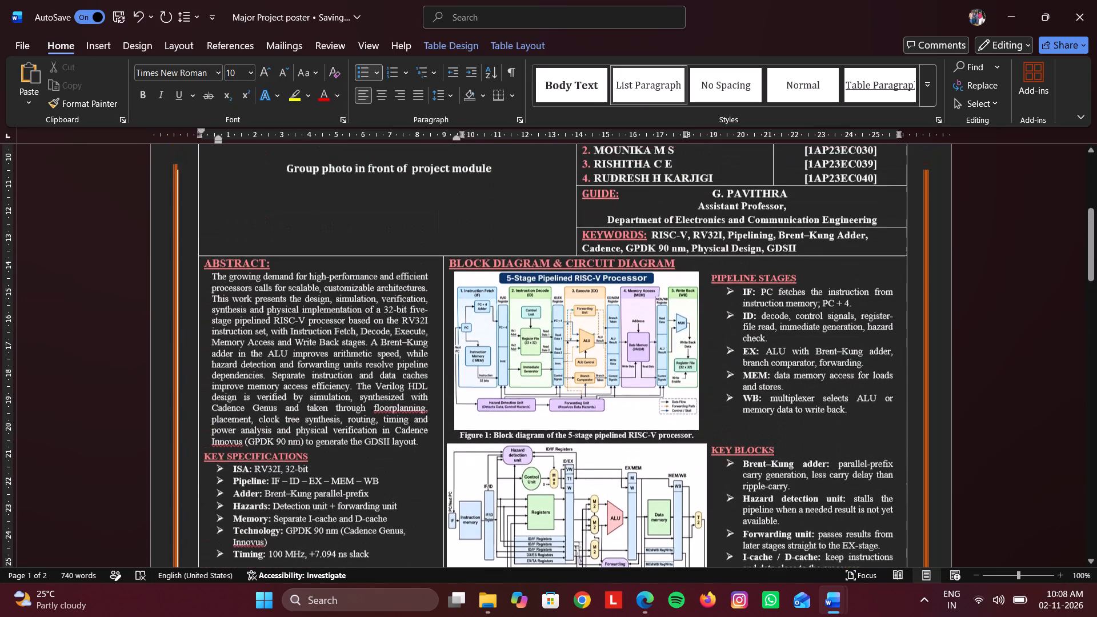
scroll(547, 463, "down", 1)
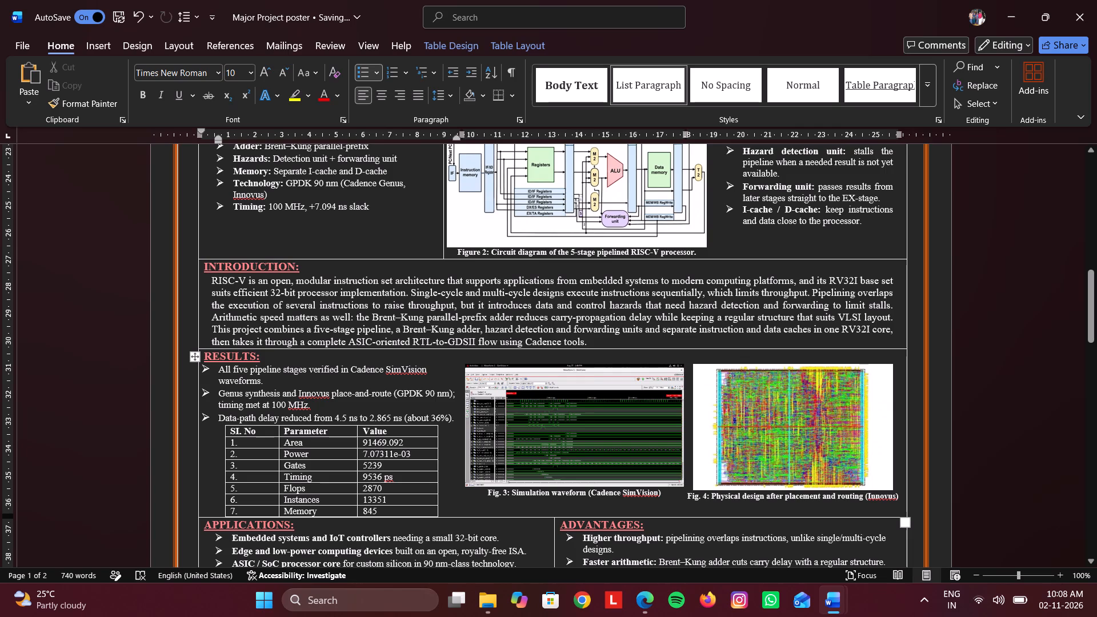
scroll(611, 400, "up", 1)
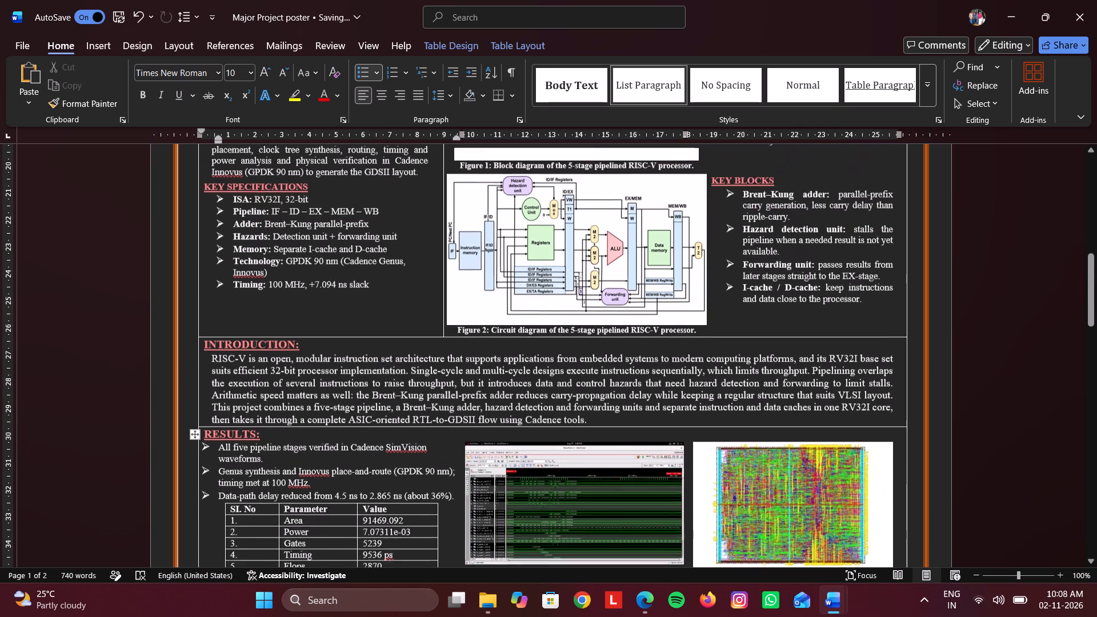
scroll(611, 400, "up", 2)
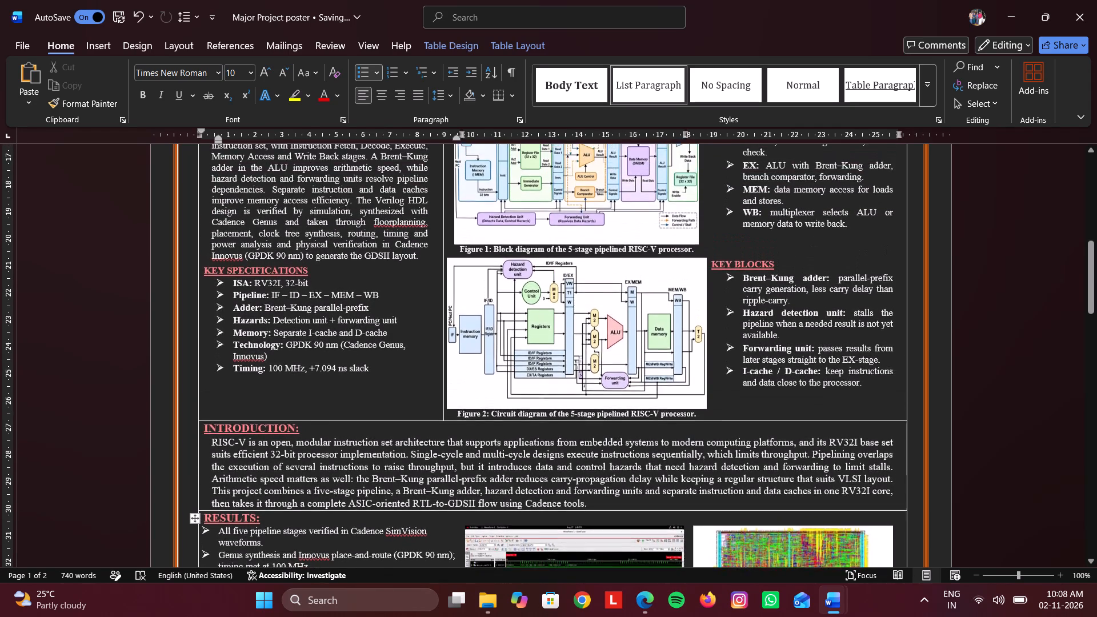
scroll(611, 400, "up", 1)
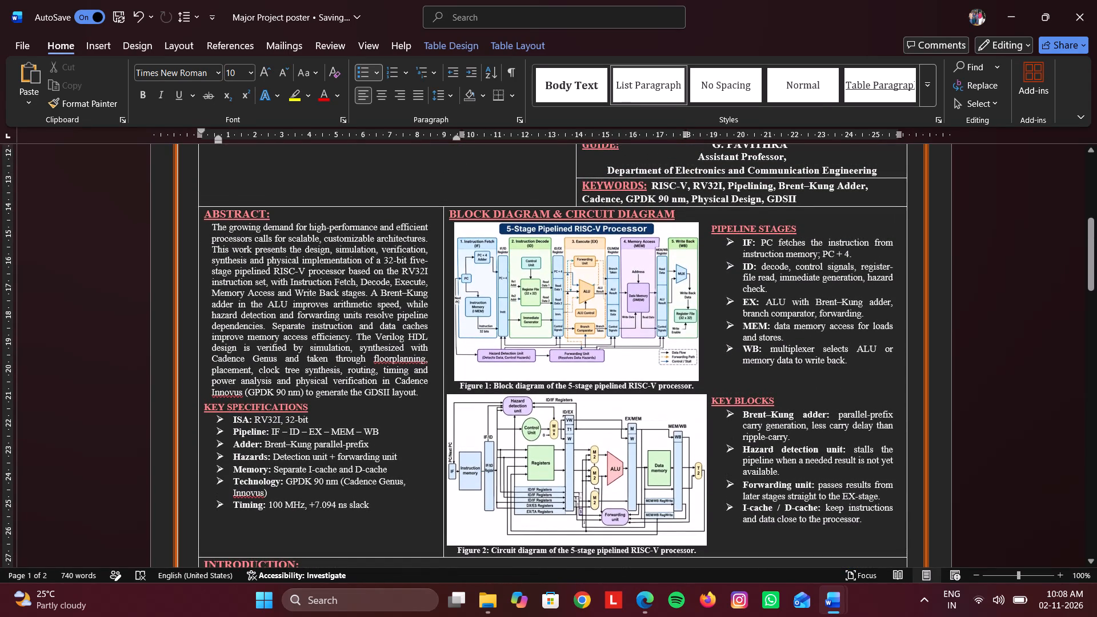
left_click(587, 432)
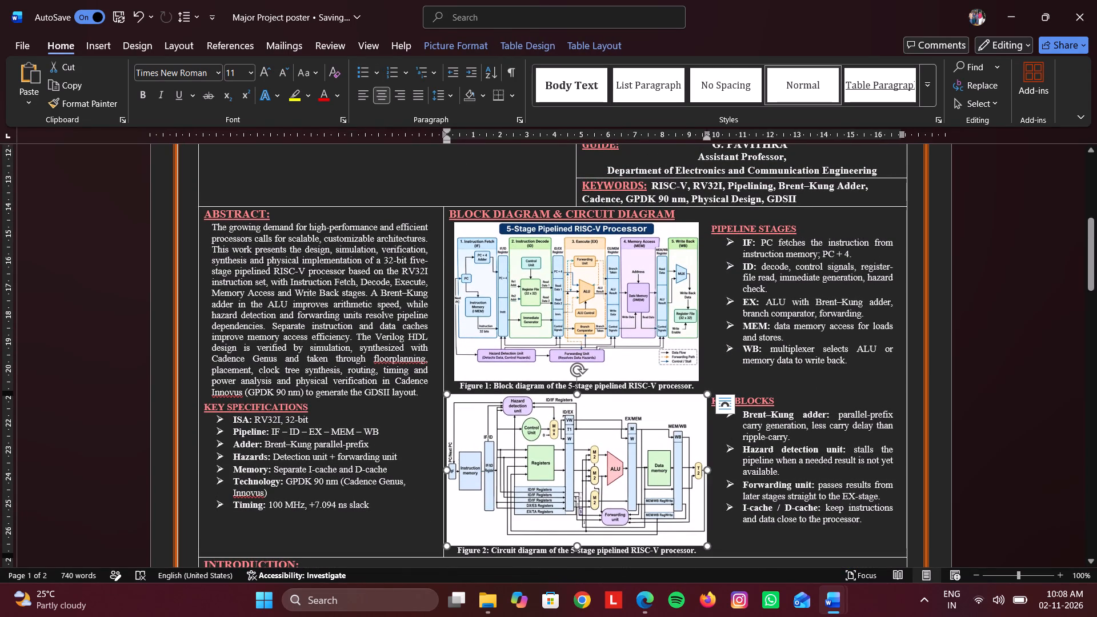
left_click_drag(711, 472, 705, 473)
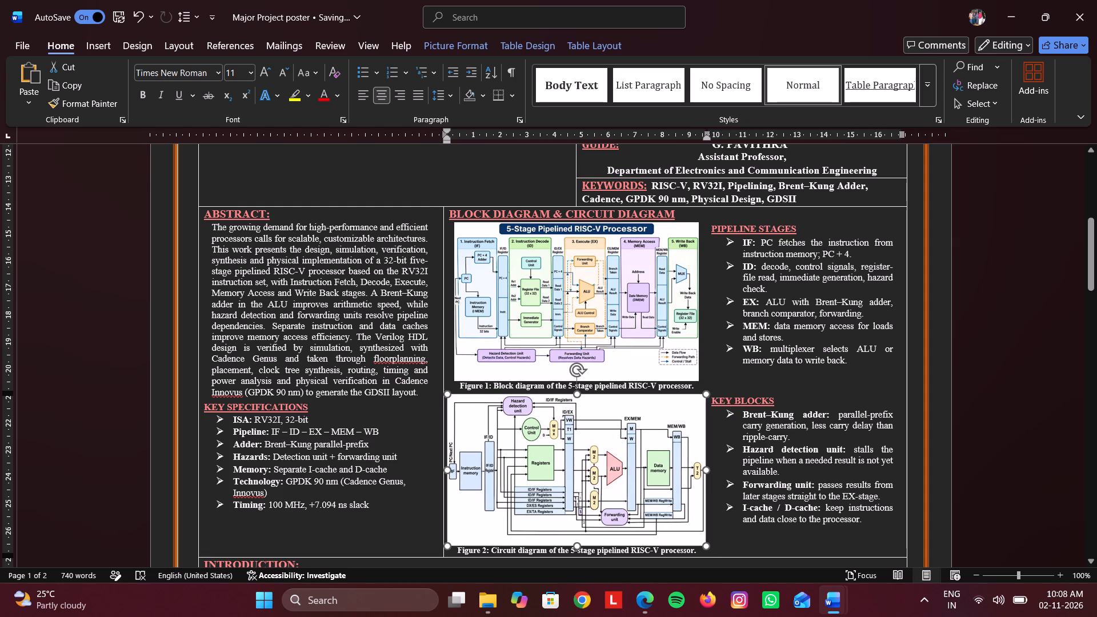
left_click_drag(705, 473, 697, 479)
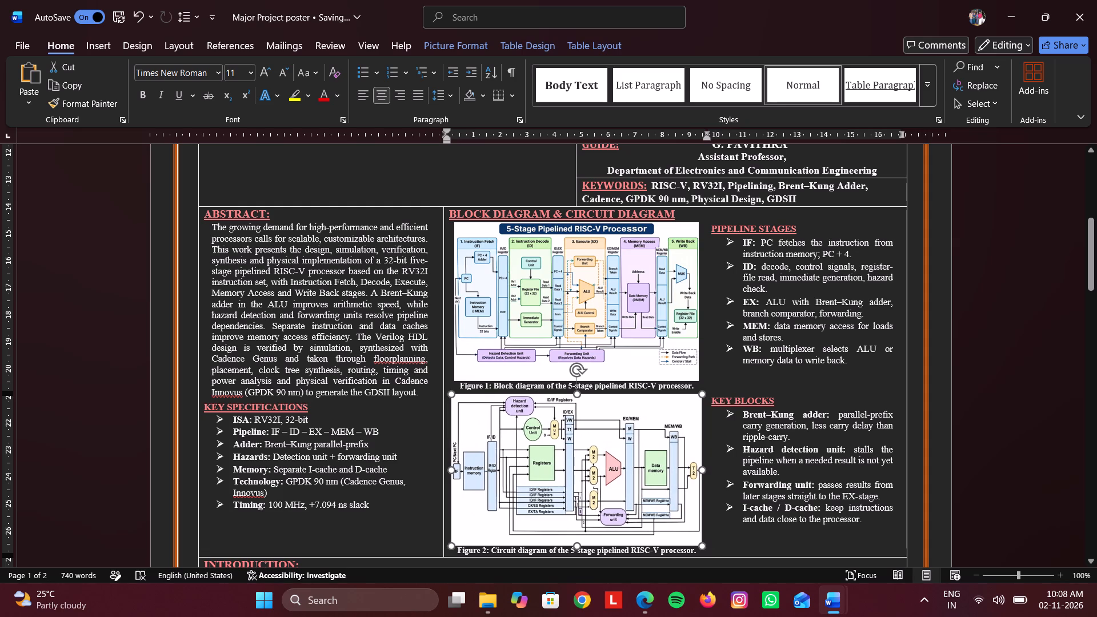
left_click_drag(697, 479, 695, 481)
left_click(635, 344)
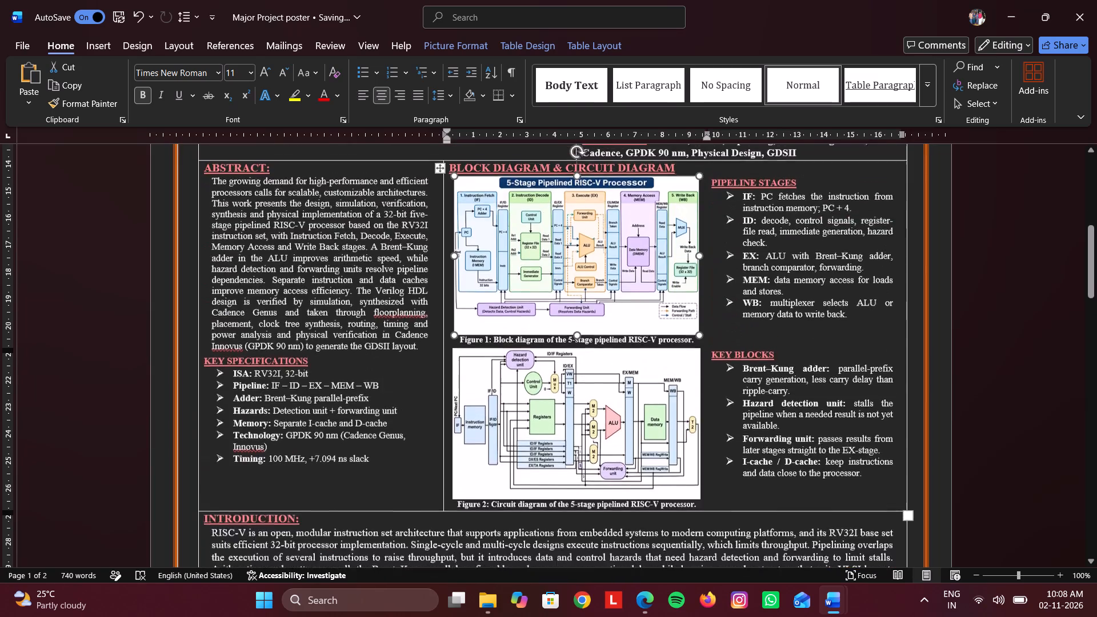
Delete the closing square bracket from each of the four USN entries in the student table.
scroll(770, 450, "up", 1)
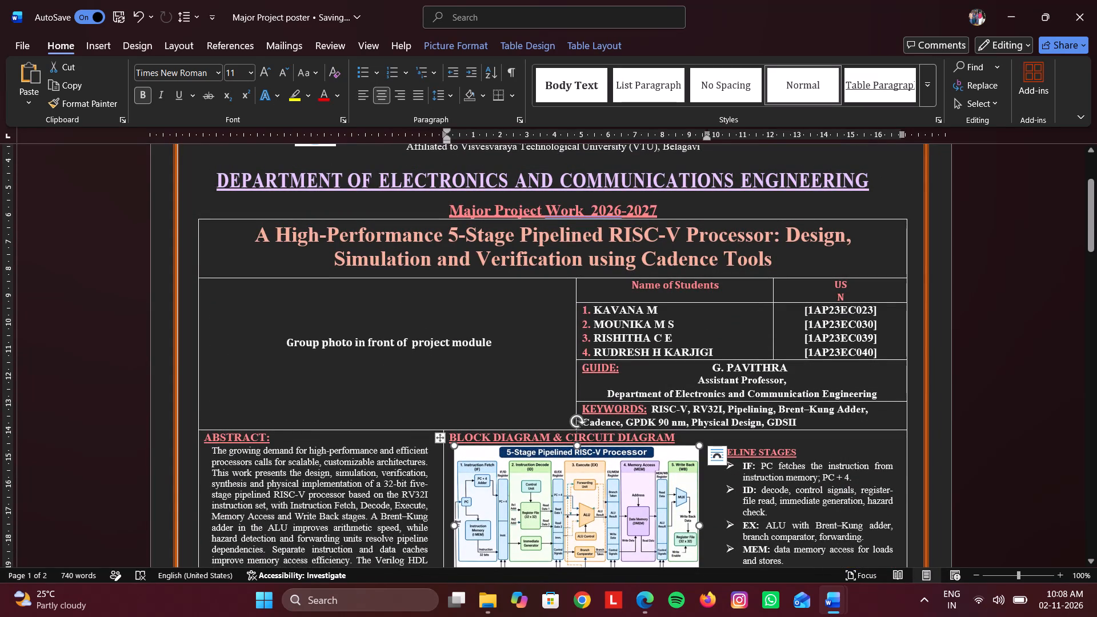
left_click(882, 356)
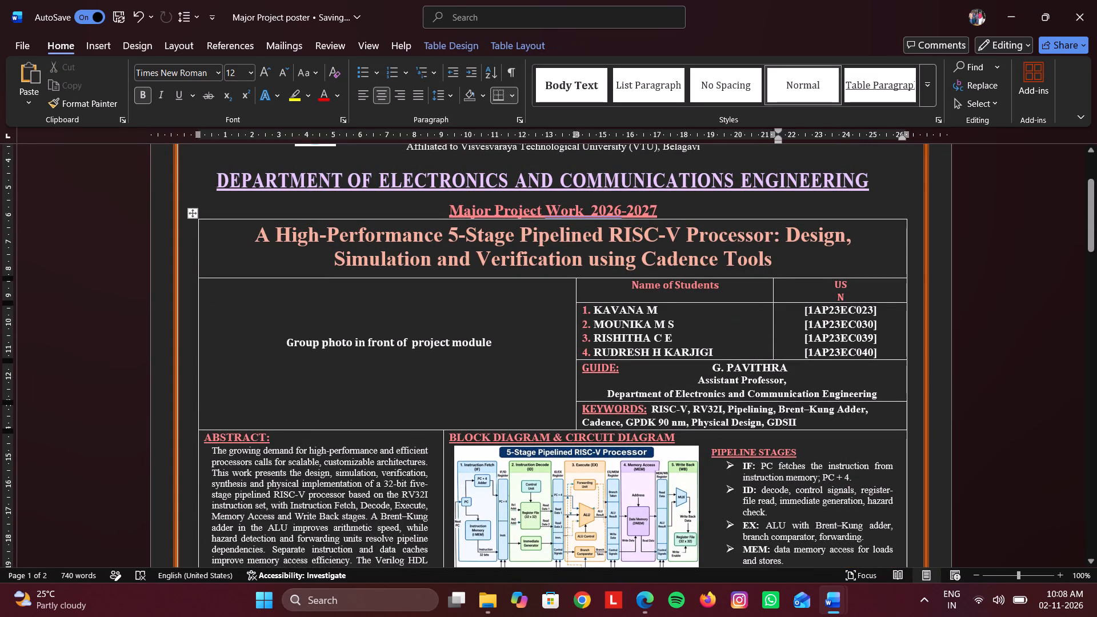
left_click_drag(882, 354, 810, 318)
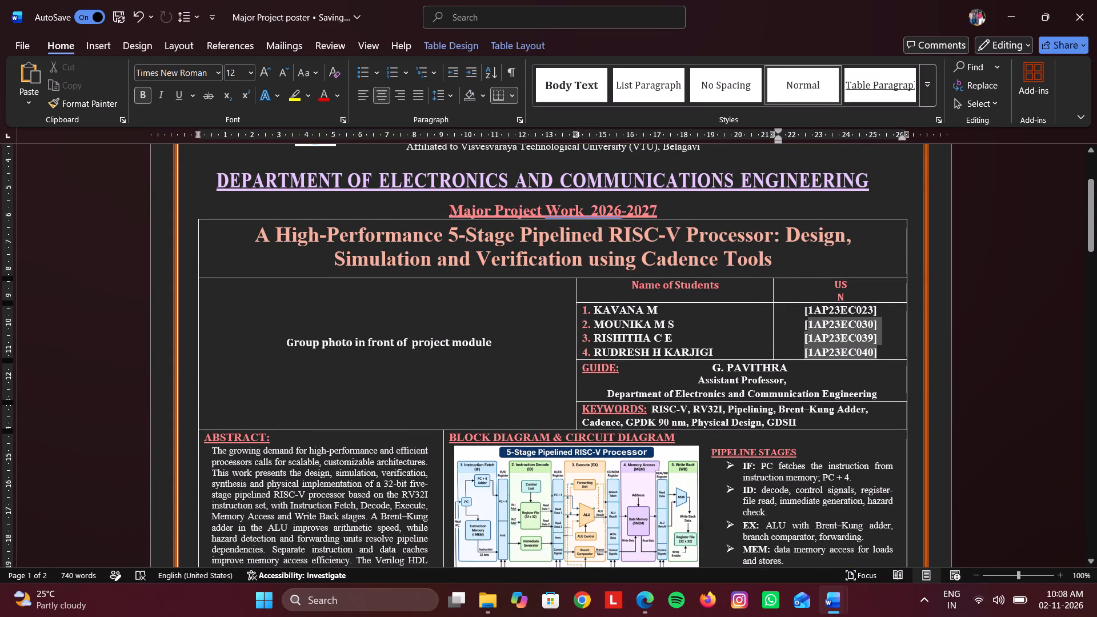
left_click_drag(810, 318, 806, 315)
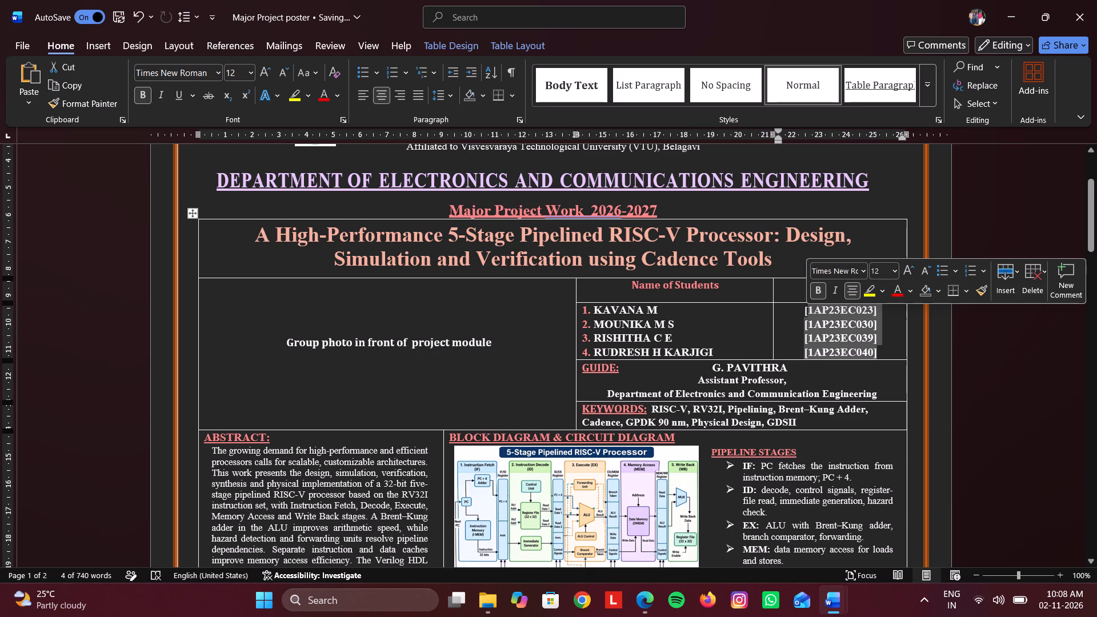
left_click(830, 330)
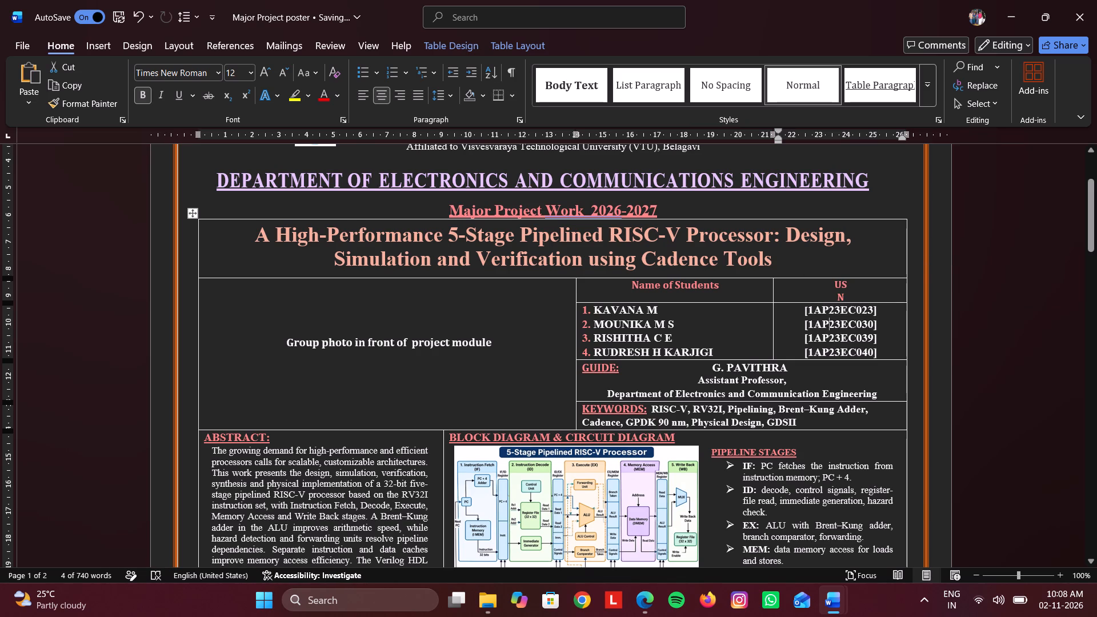
left_click(884, 353)
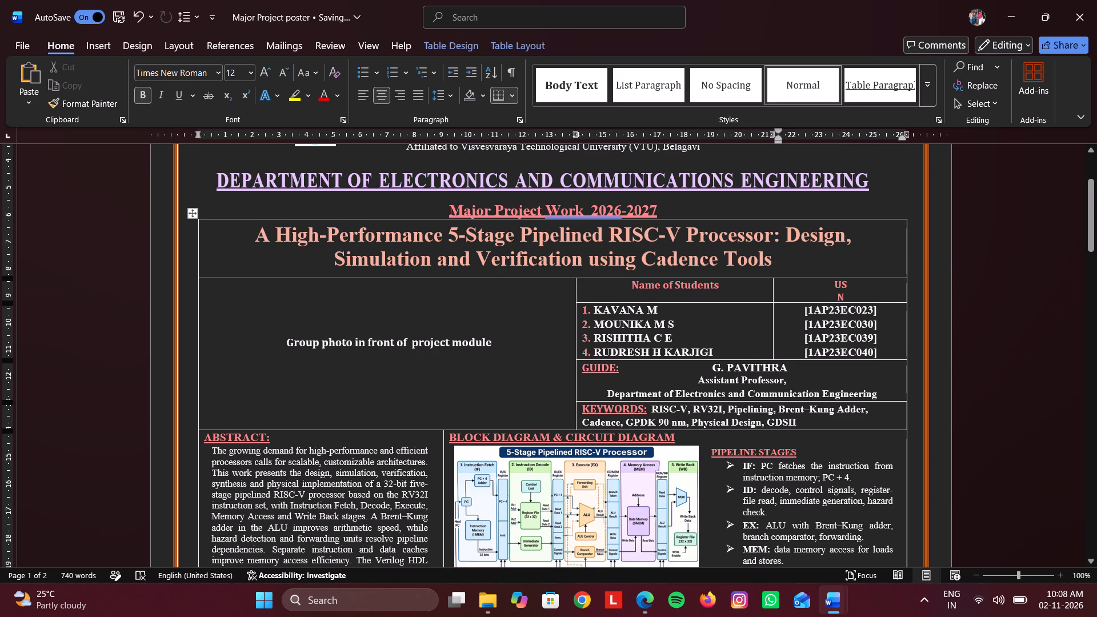
key("BackSpace")
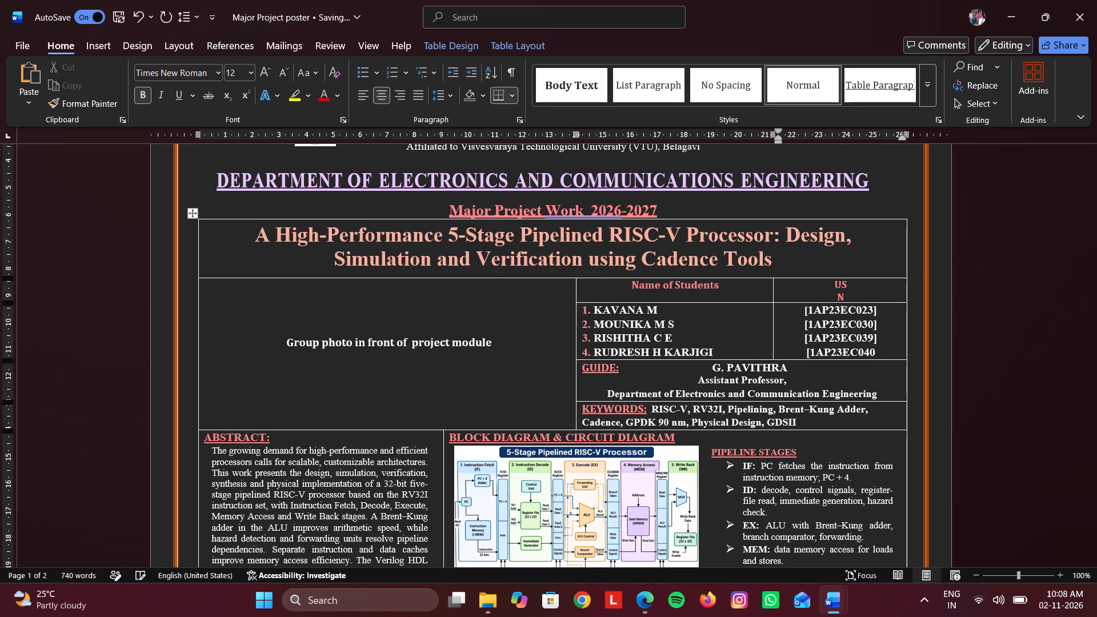
key("Up")
key("BackSpace")
key("Up")
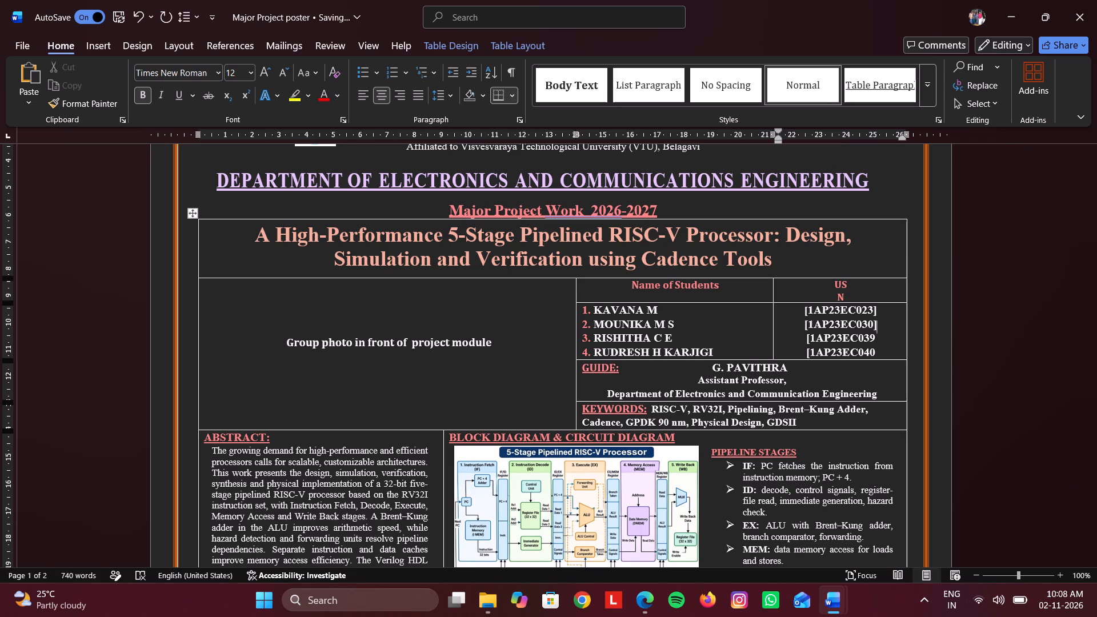
key("BackSpace")
key("Up")
key("BackSpace")
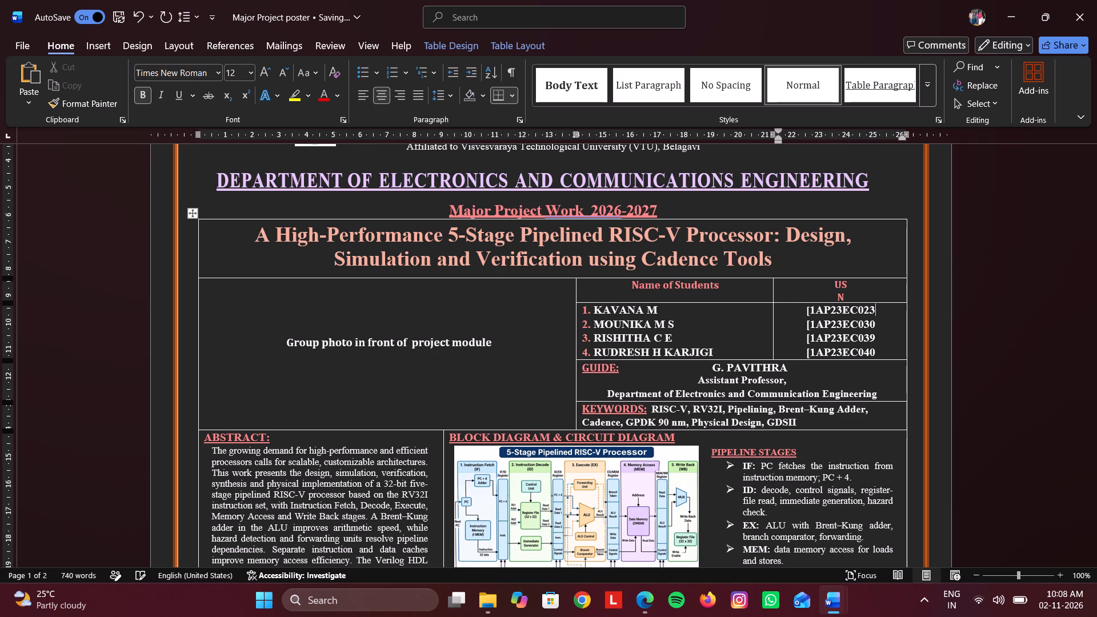
Delete the opening square bracket from each of the four USN entries in the student table.
key("Left")
key("Left")
key("Left")
key("Left")
key("Left")
key("Left")
key("Left")
key("Left")
key("Left")
key("Left")
key("Left")
key("Left")
key("Left")
key("Left")
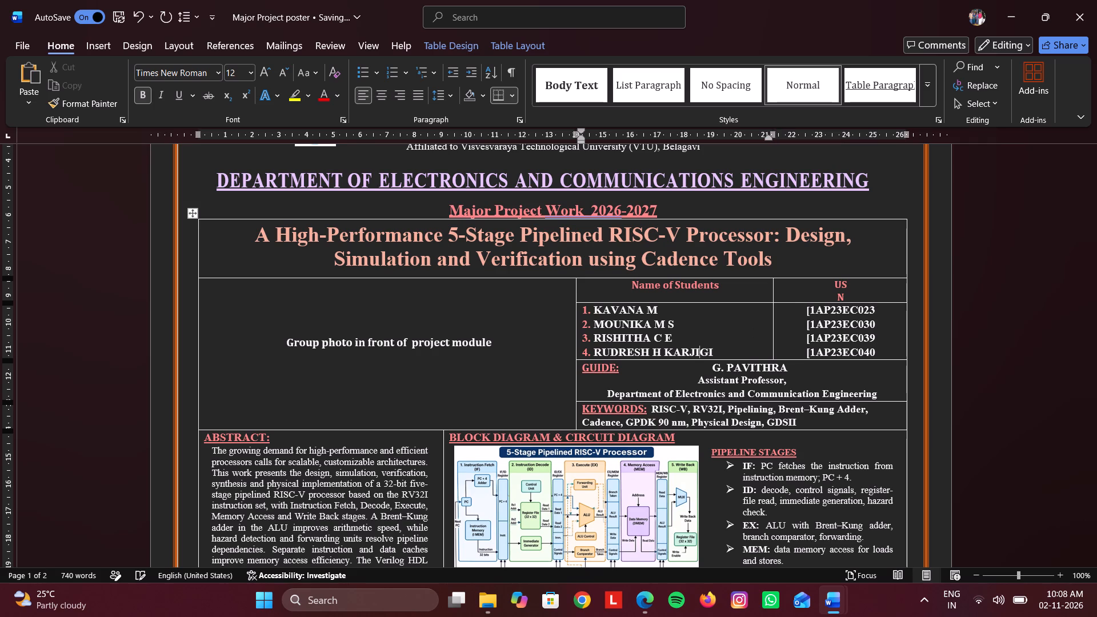
key("Right")
key("Right")
key("Right")
key("Right")
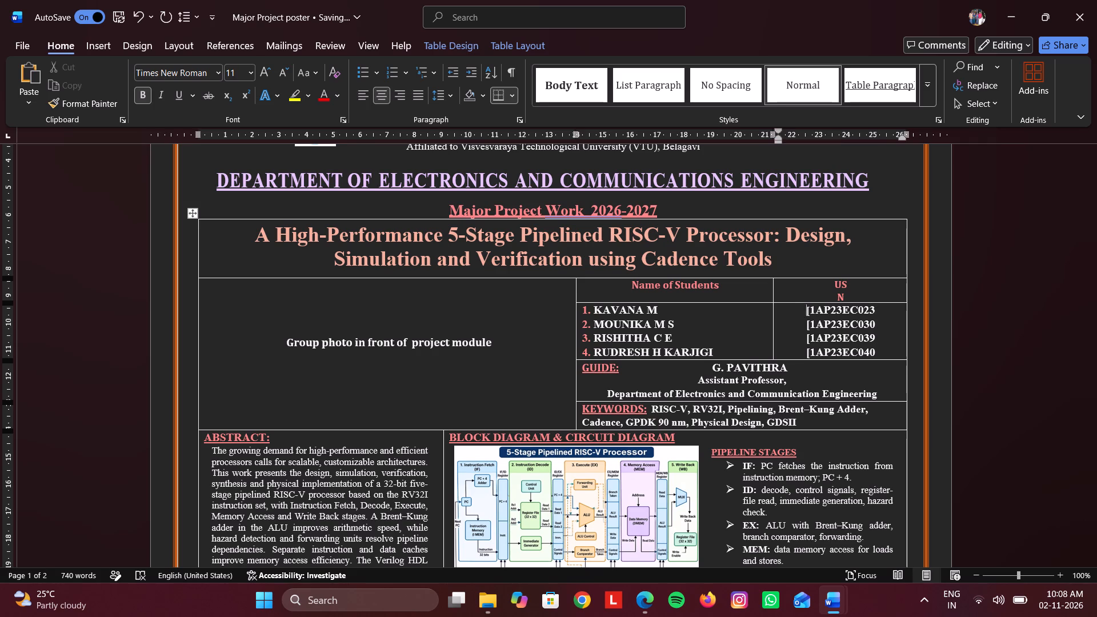
key("BackSpace")
key("Down")
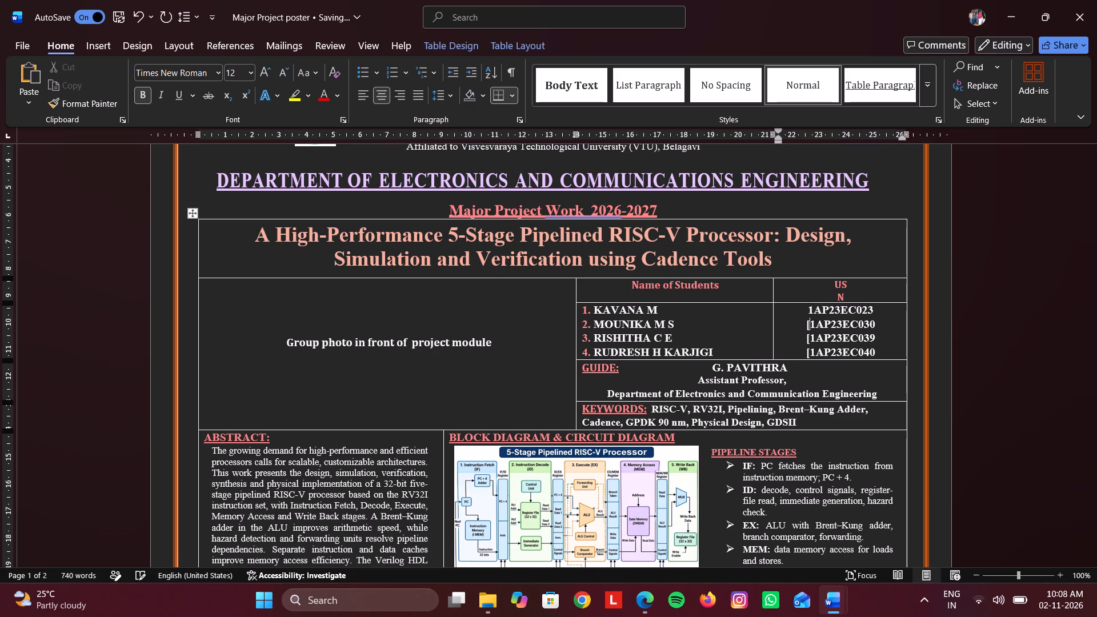
key("BackSpace")
key("Down")
key("BackSpace")
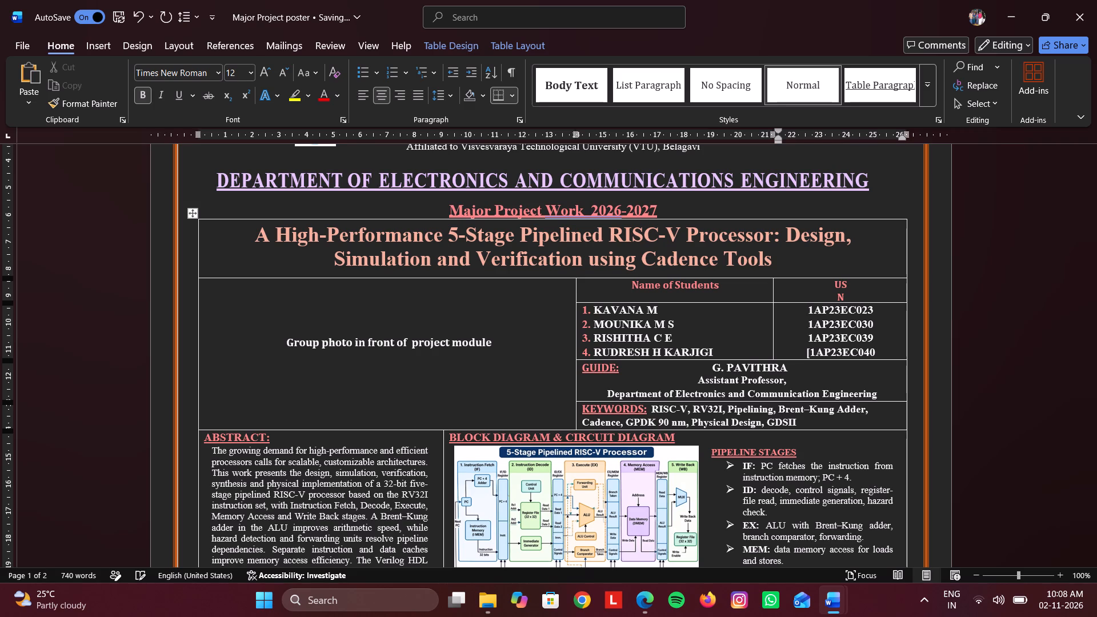
key("Down")
key("BackSpace")
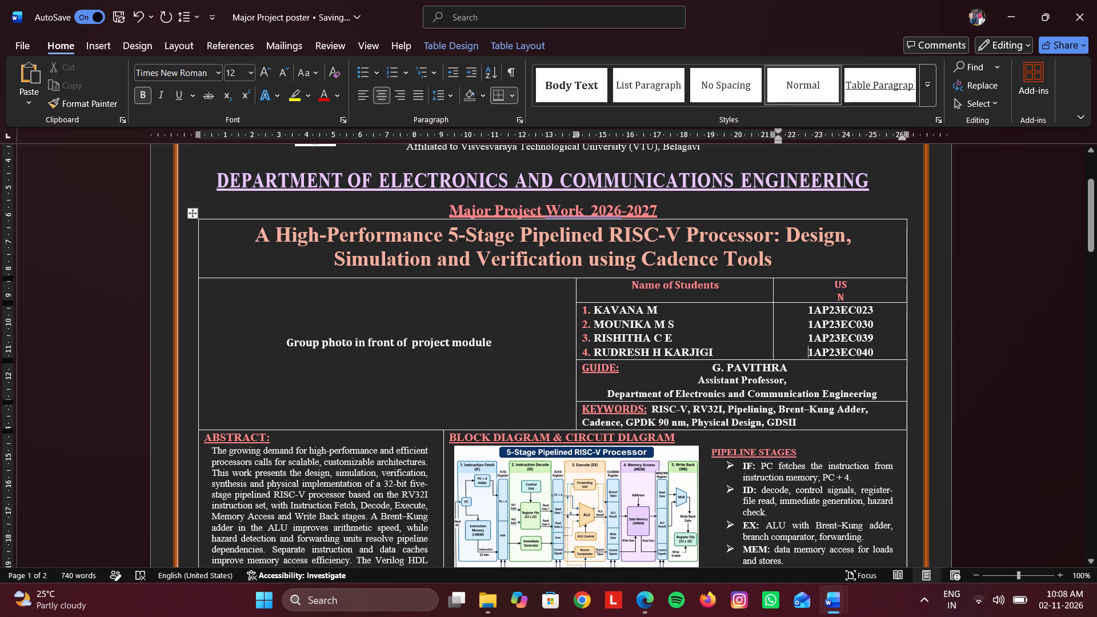
Widen the USN column slightly into the Name of Students column so its heading fits on one line, and check the layout.
left_click_drag(772, 295, 770, 295)
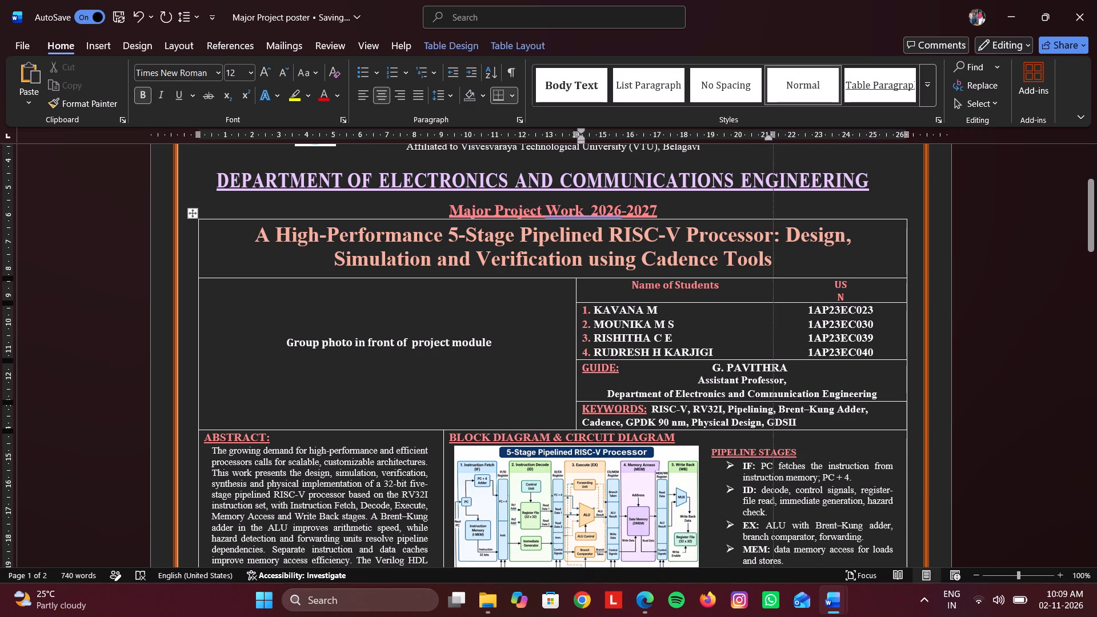
left_click_drag(770, 295, 766, 295)
scroll(740, 397, "down", 1)
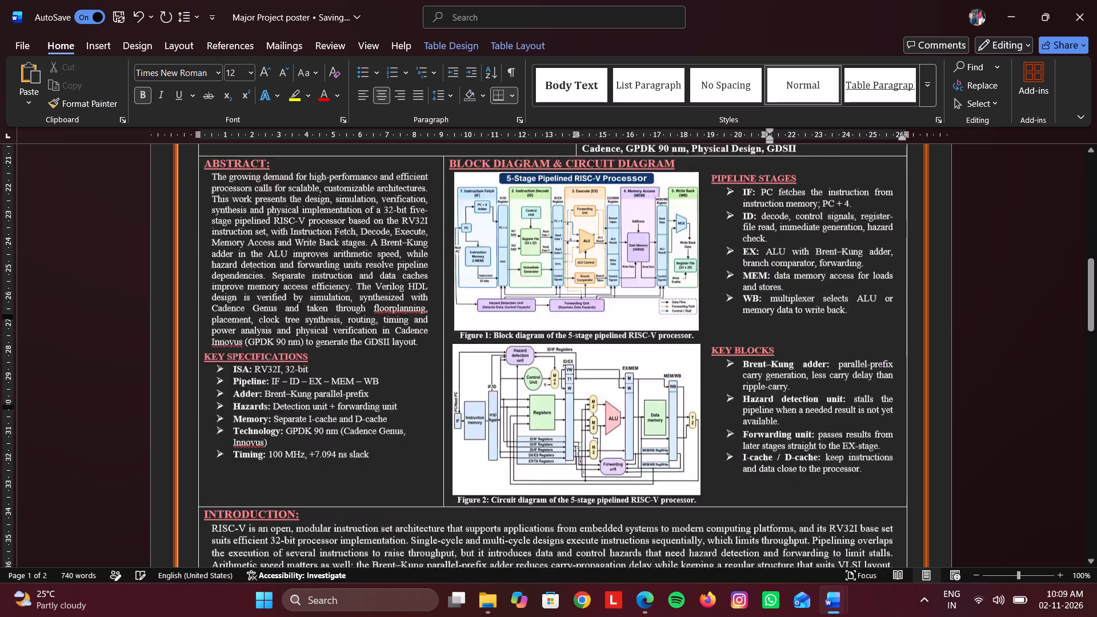
scroll(740, 397, "down", 3)
scroll(740, 397, "up", 1)
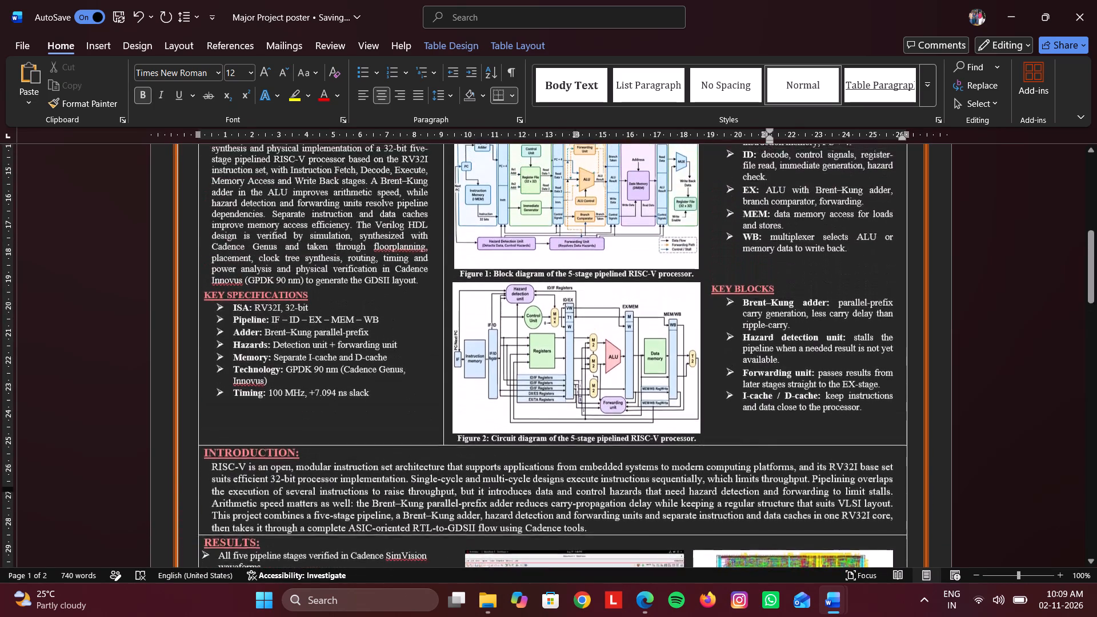
scroll(740, 397, "up", 2)
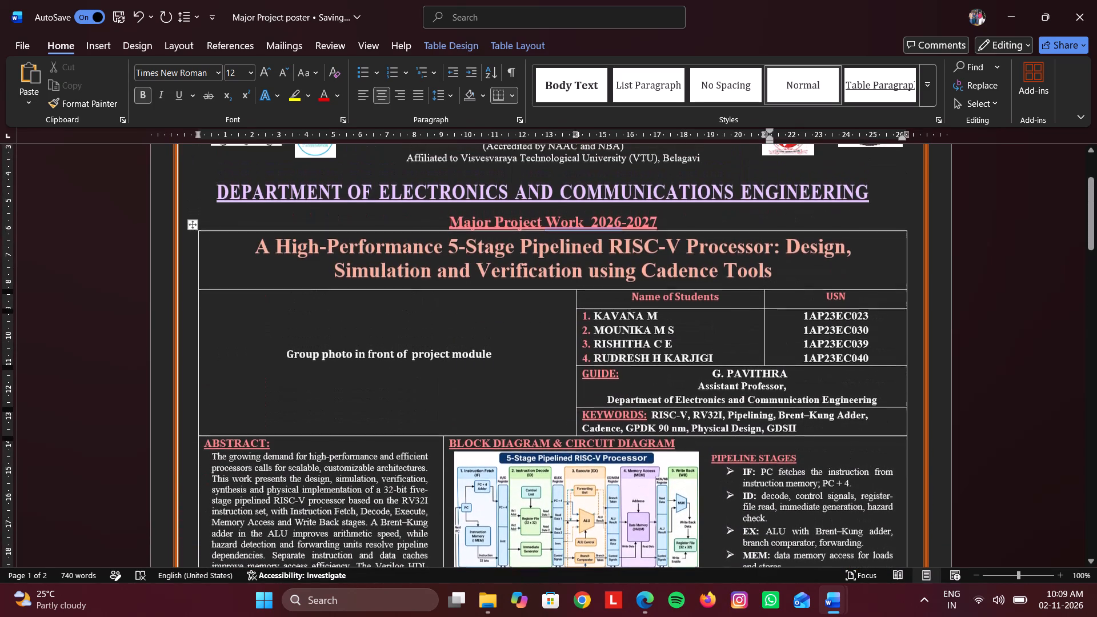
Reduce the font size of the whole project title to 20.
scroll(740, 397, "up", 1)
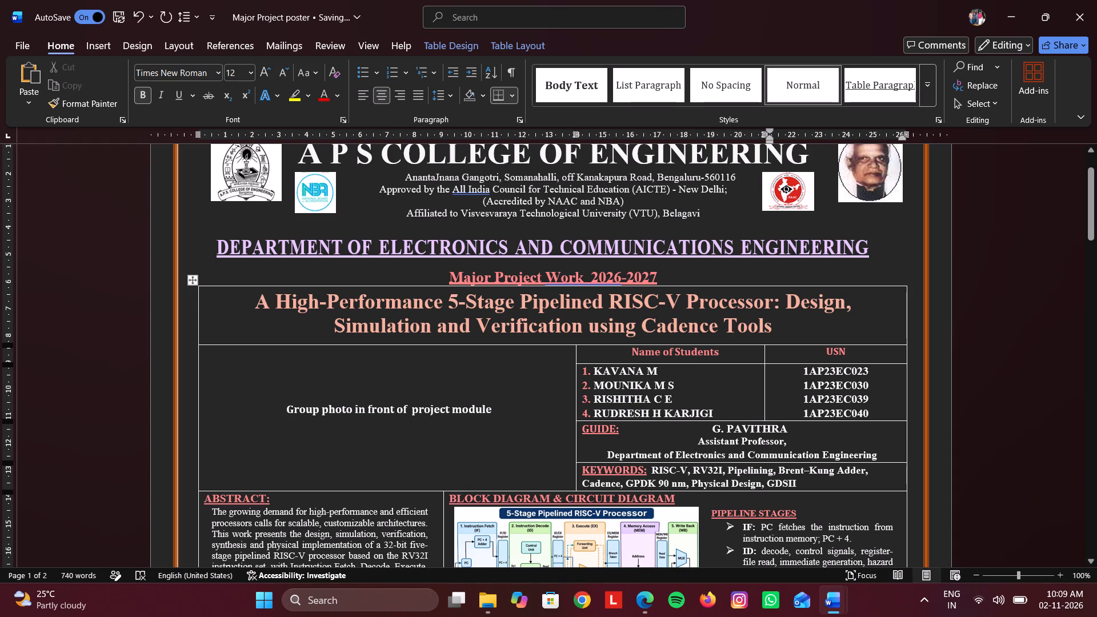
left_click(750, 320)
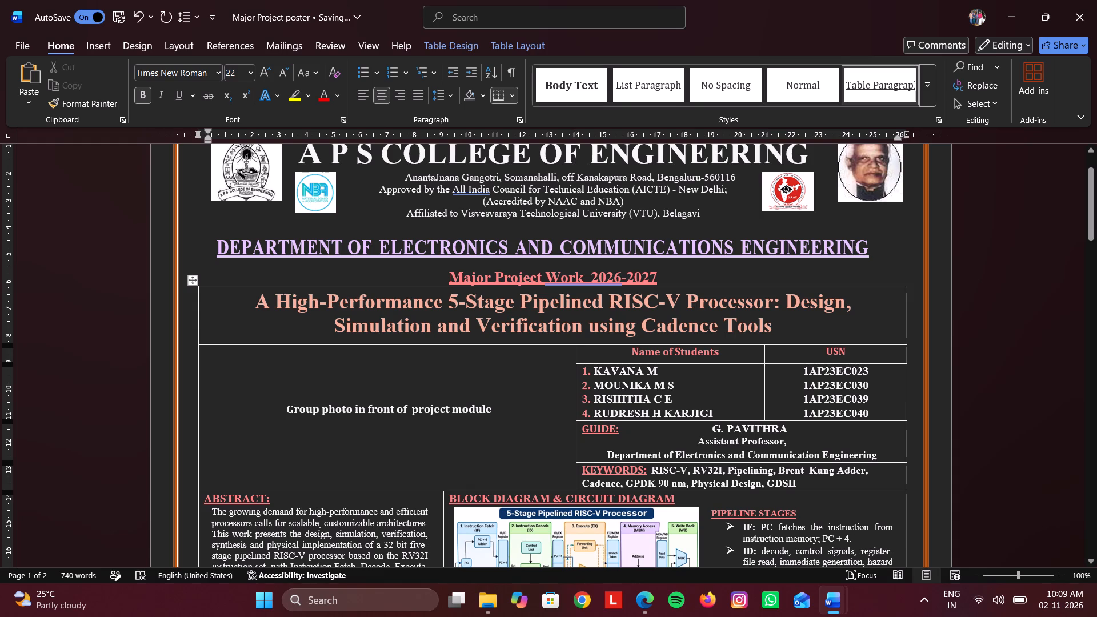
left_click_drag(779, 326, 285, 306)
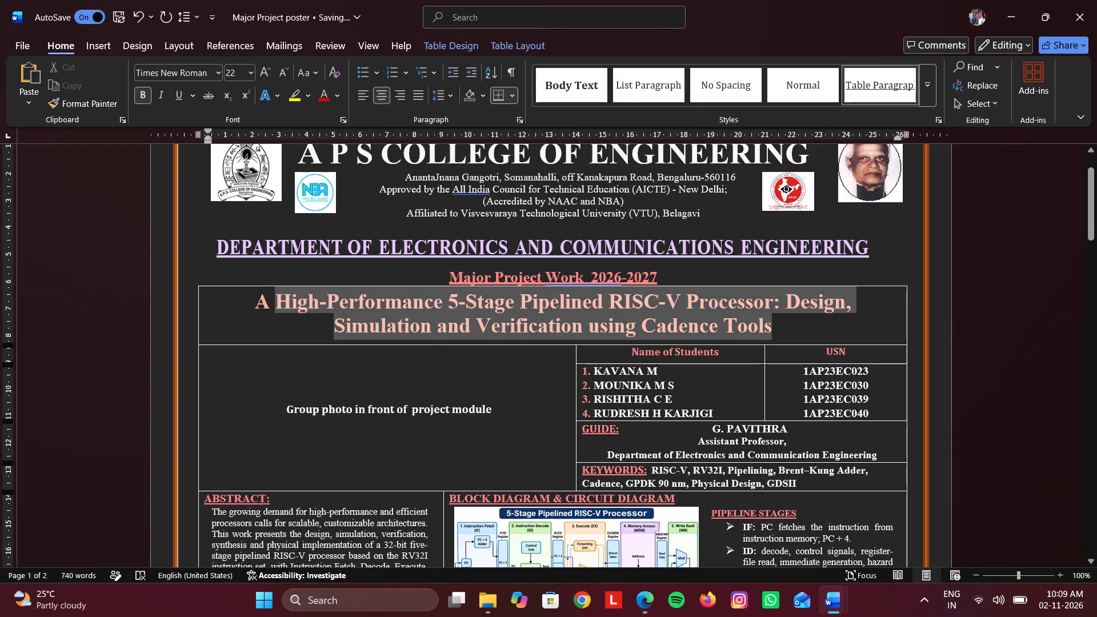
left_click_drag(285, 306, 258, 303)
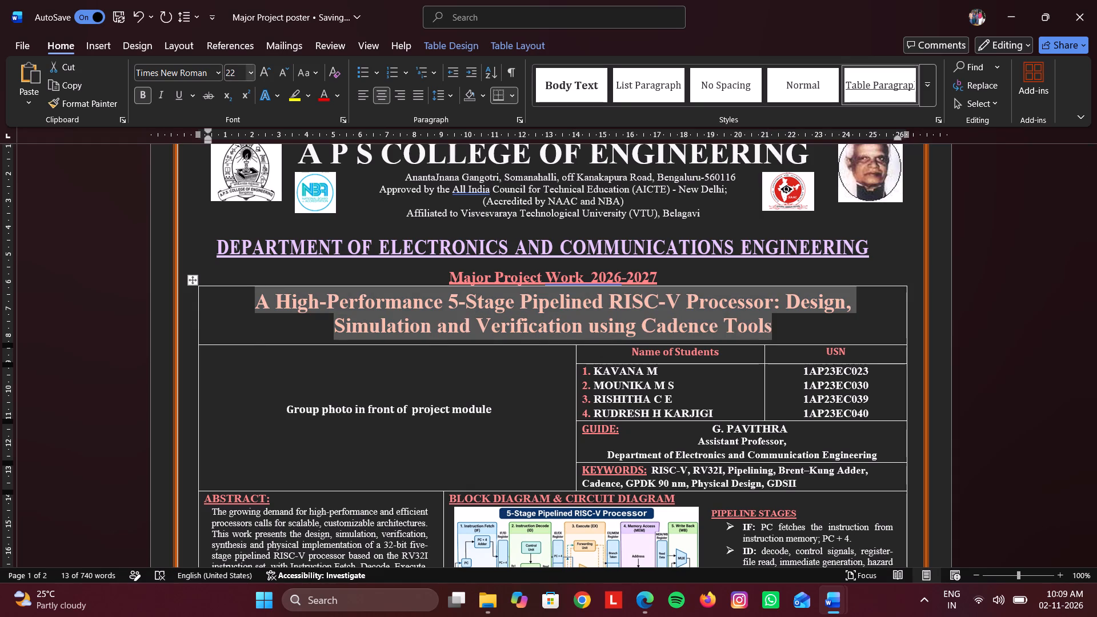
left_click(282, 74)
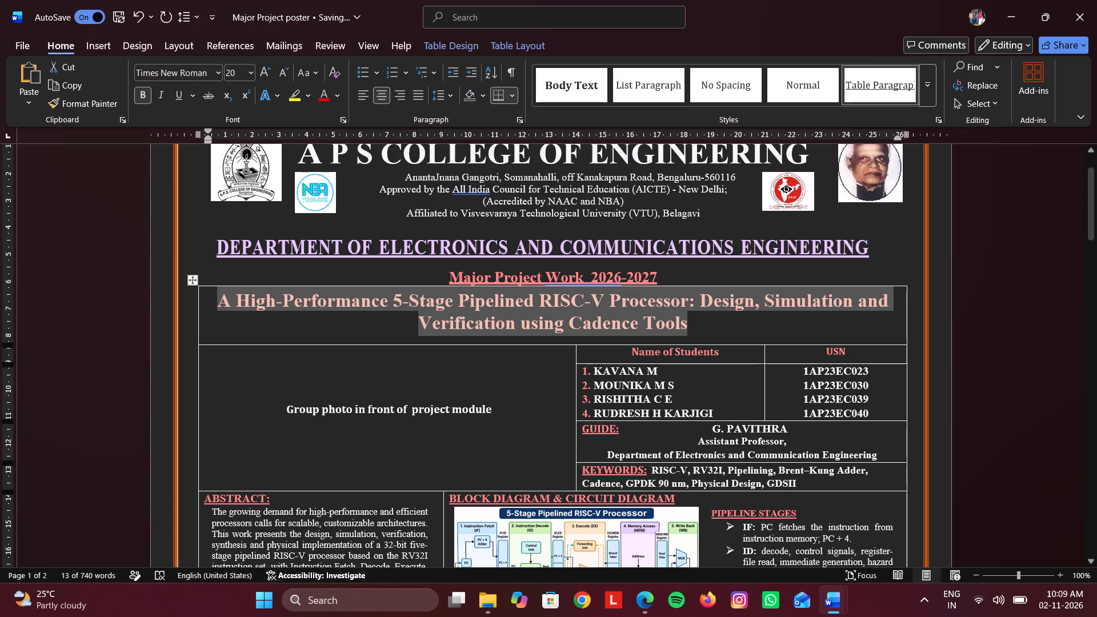
Enclose the project title in double quotation marks.
left_click(691, 324)
key("shift+quotedbl")
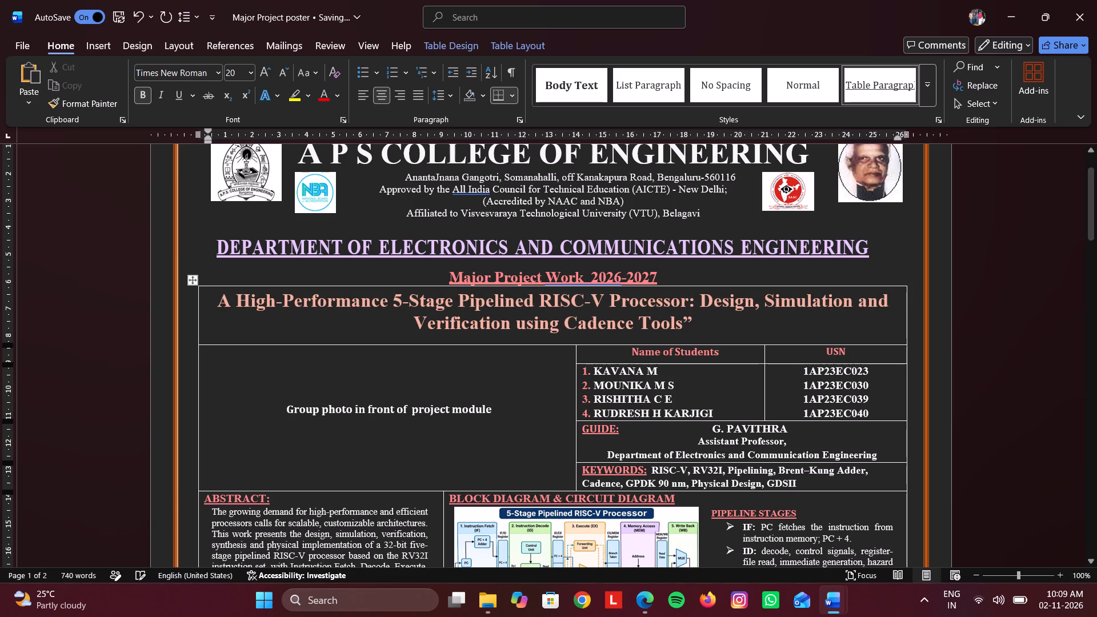
left_click(218, 301)
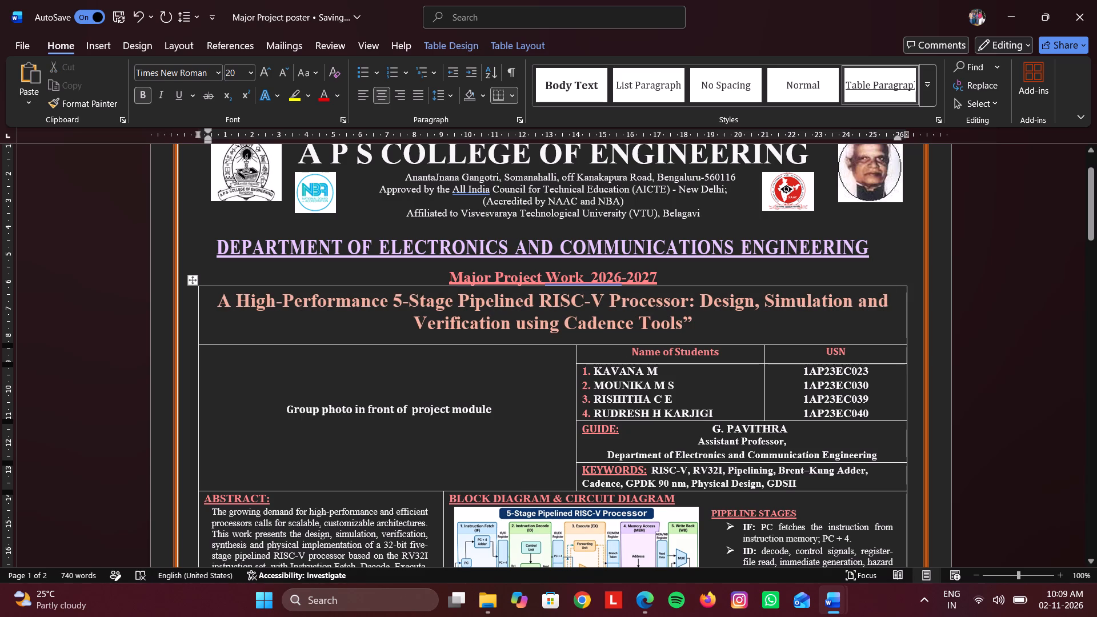
key("shift+quotedbl")
Set the font size of the whole quoted project title to 22.
scroll(326, 382, "down", 1)
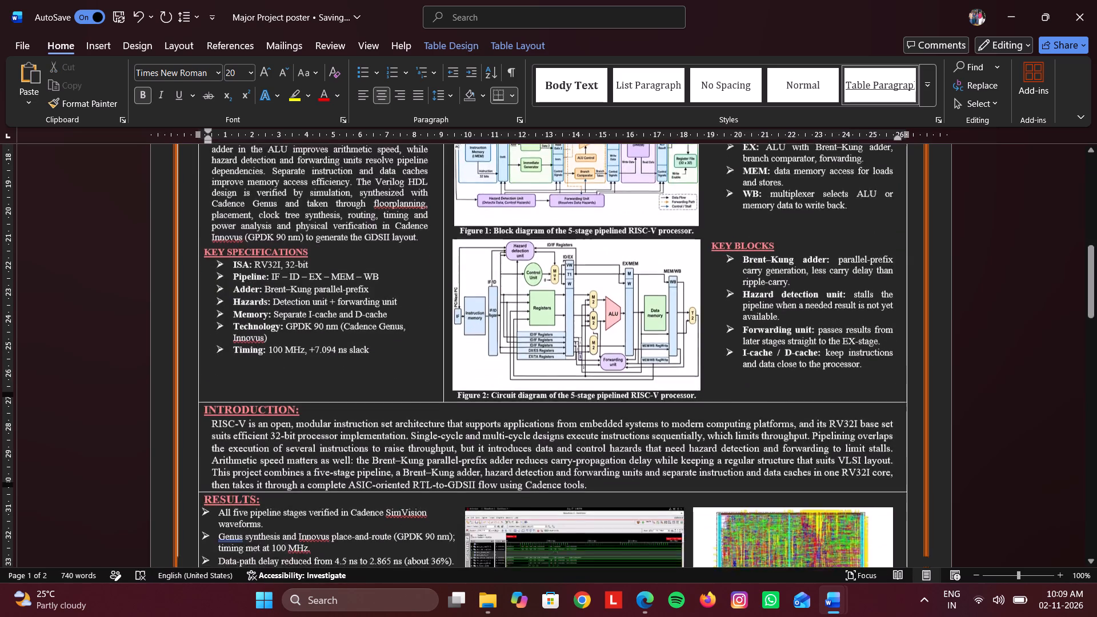
scroll(326, 382, "down", 1)
scroll(326, 382, "up", 1)
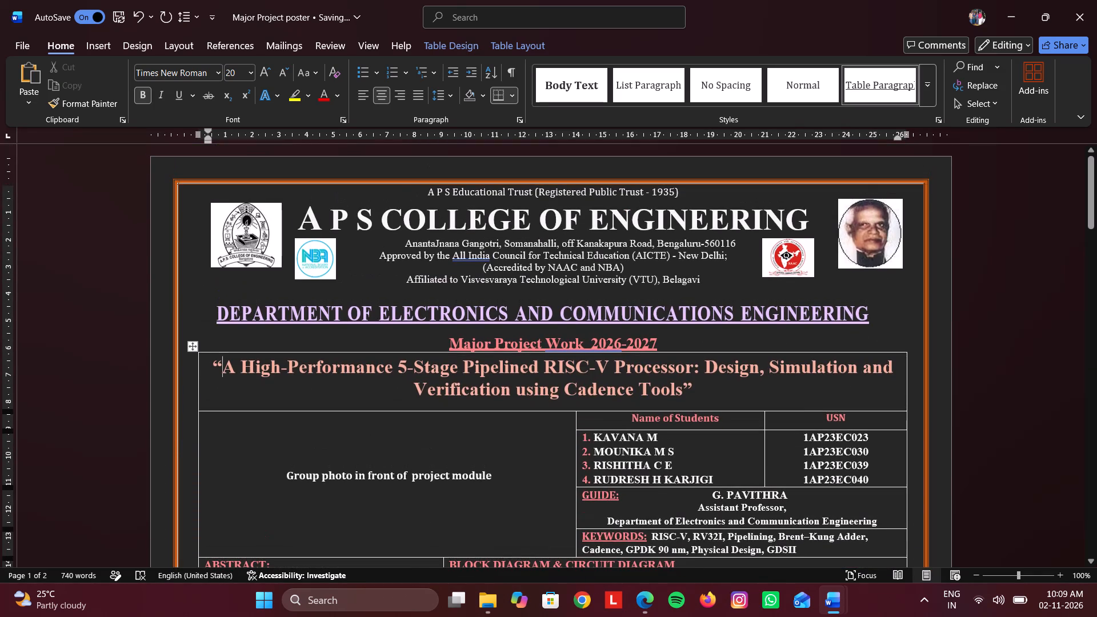
scroll(326, 382, "up", 1)
left_click_drag(699, 392, 371, 374)
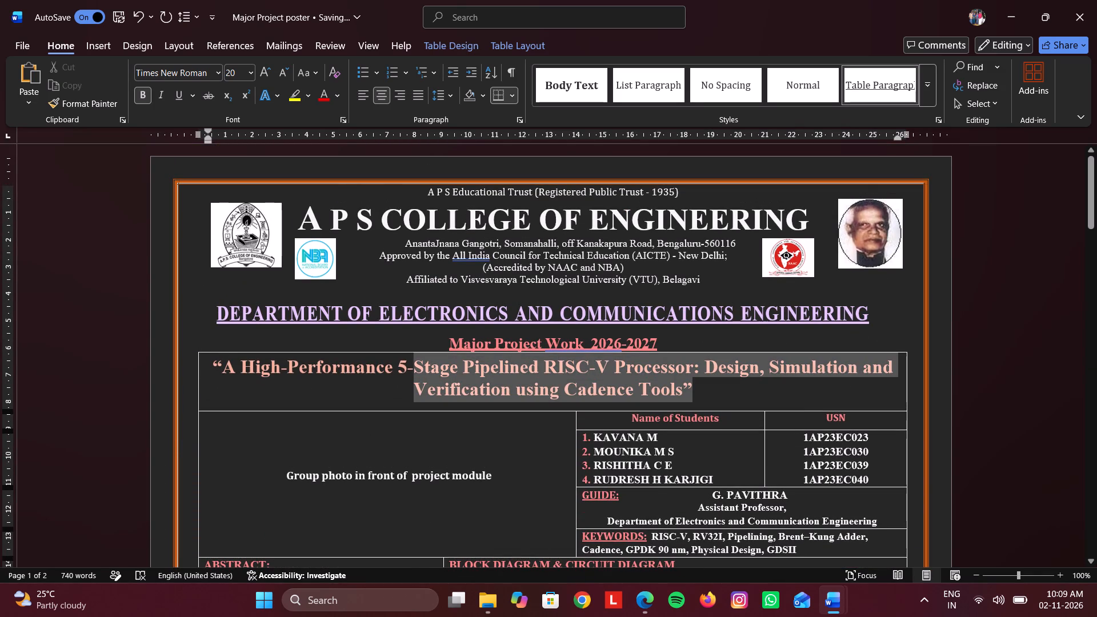
left_click_drag(371, 374, 206, 371)
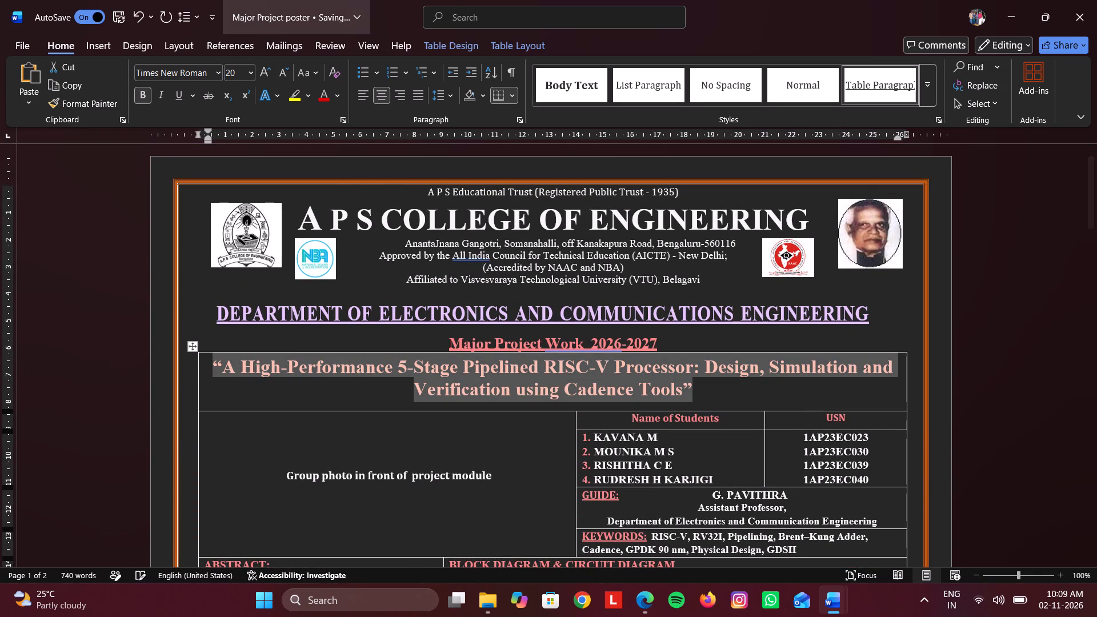
left_click(268, 74)
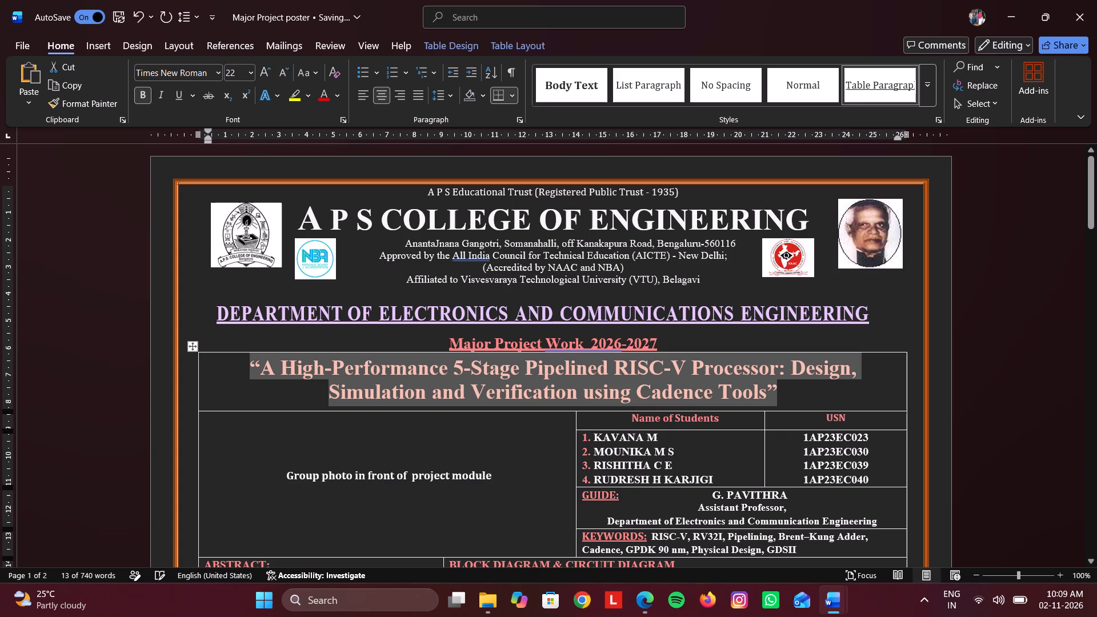
Break the project title before "Design" so the second line starts with that word, and check the layout.
left_click(790, 368)
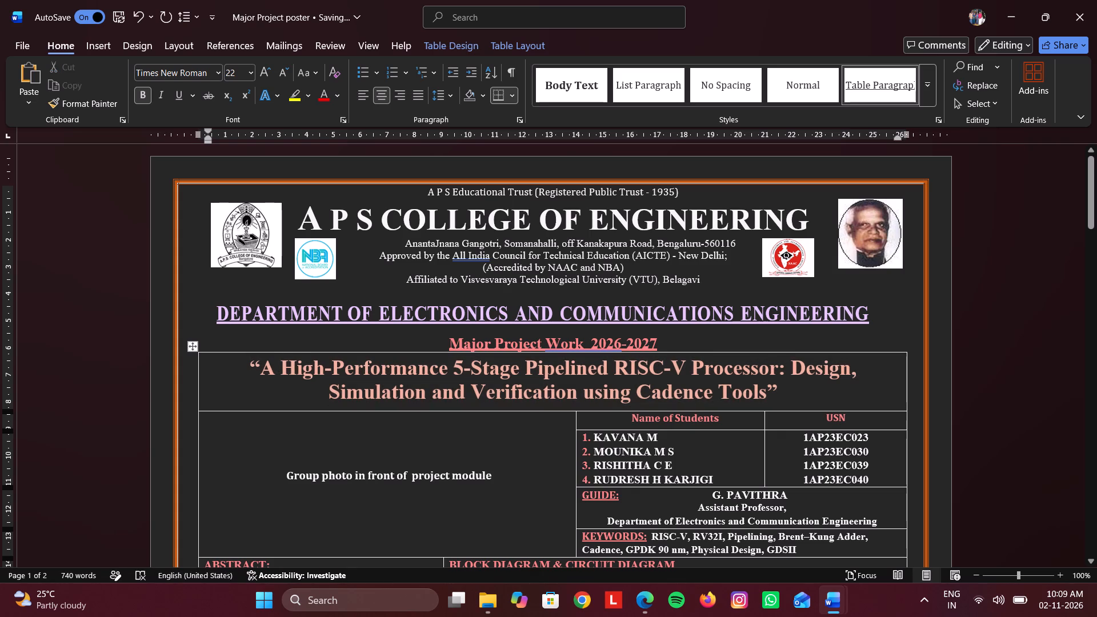
key("Return")
scroll(790, 368, "down", 1)
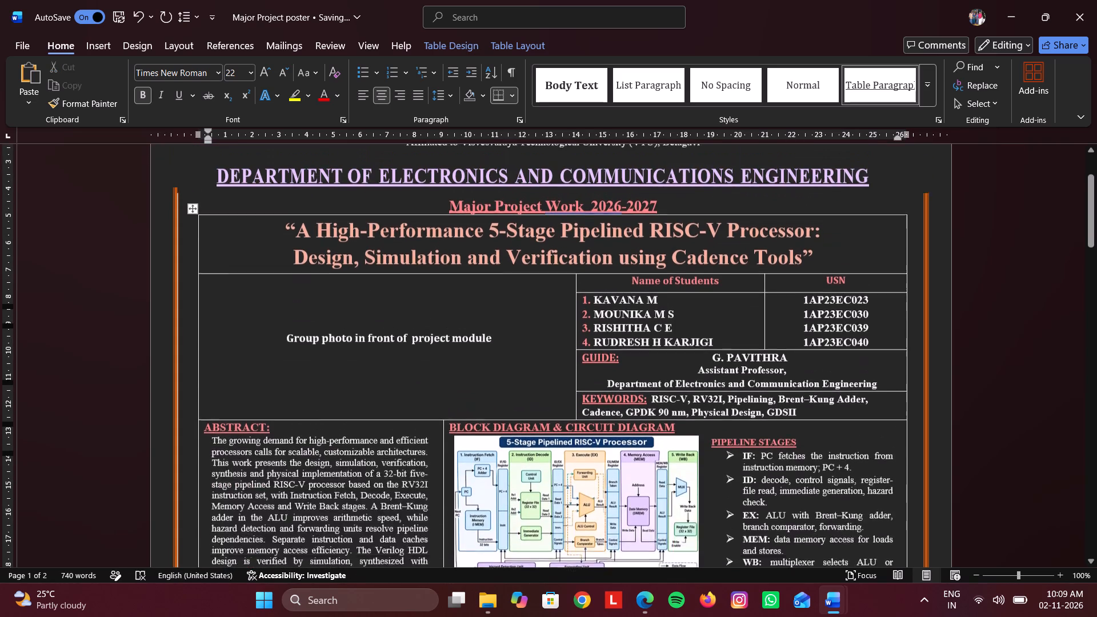
scroll(790, 368, "down", 1)
scroll(790, 368, "up", 1)
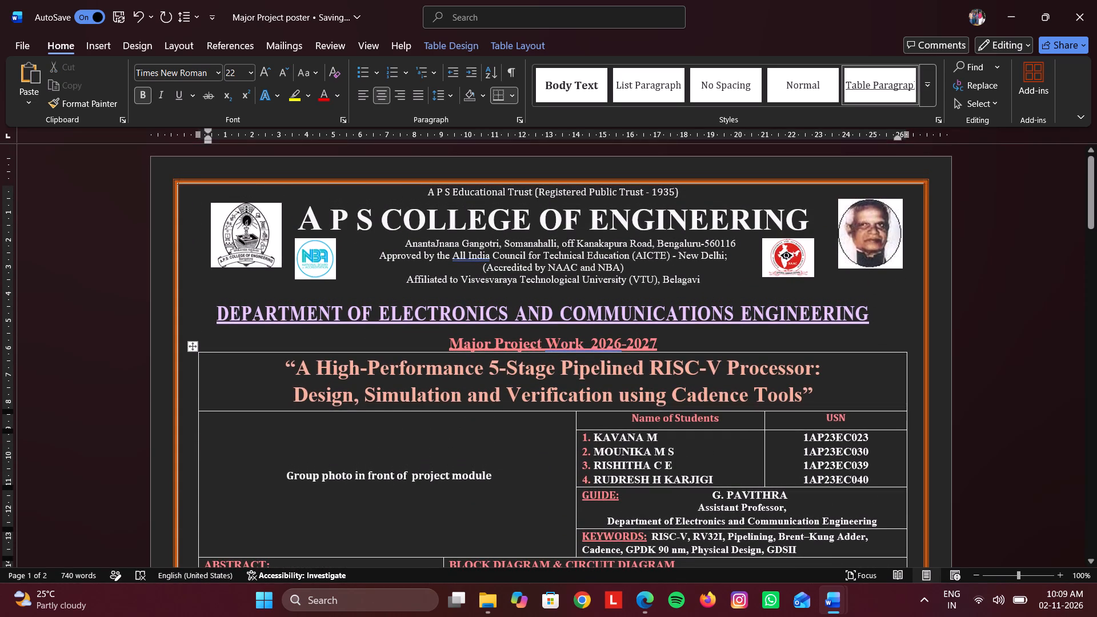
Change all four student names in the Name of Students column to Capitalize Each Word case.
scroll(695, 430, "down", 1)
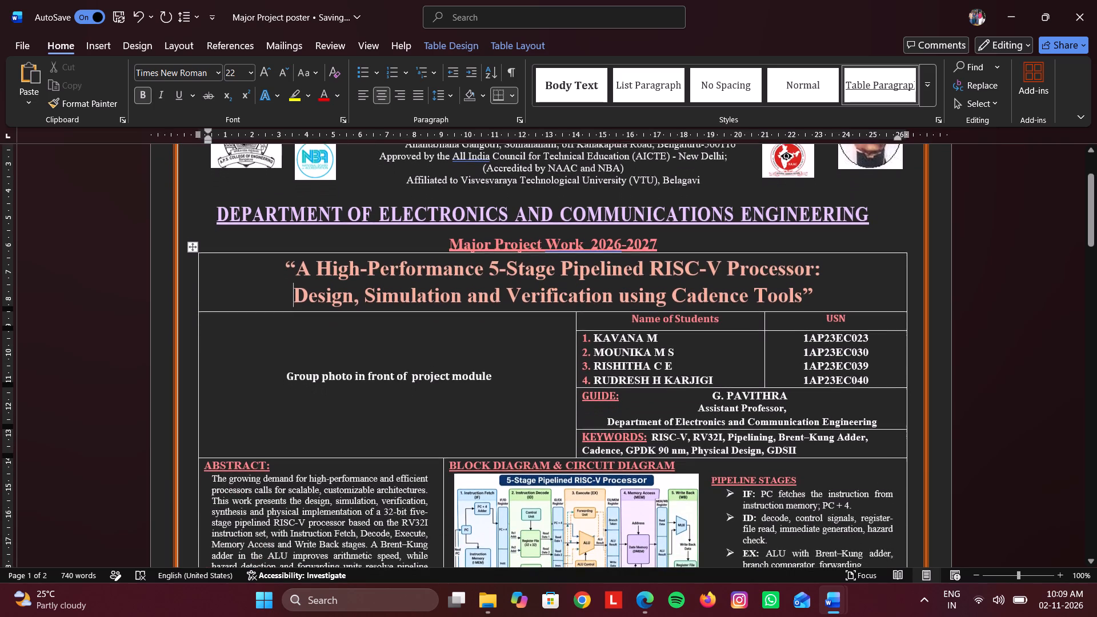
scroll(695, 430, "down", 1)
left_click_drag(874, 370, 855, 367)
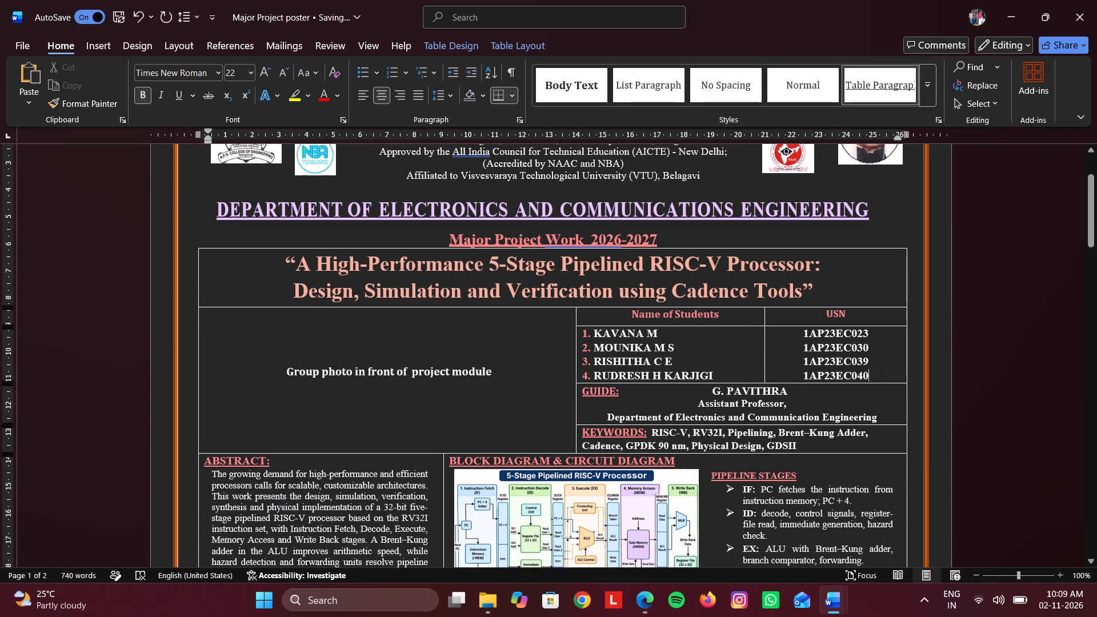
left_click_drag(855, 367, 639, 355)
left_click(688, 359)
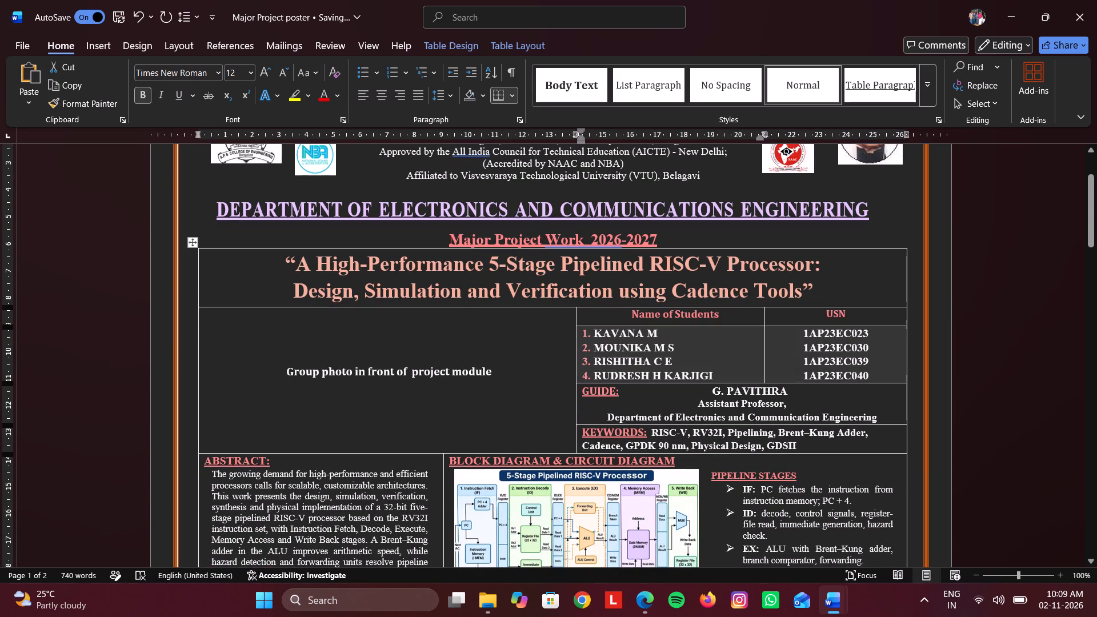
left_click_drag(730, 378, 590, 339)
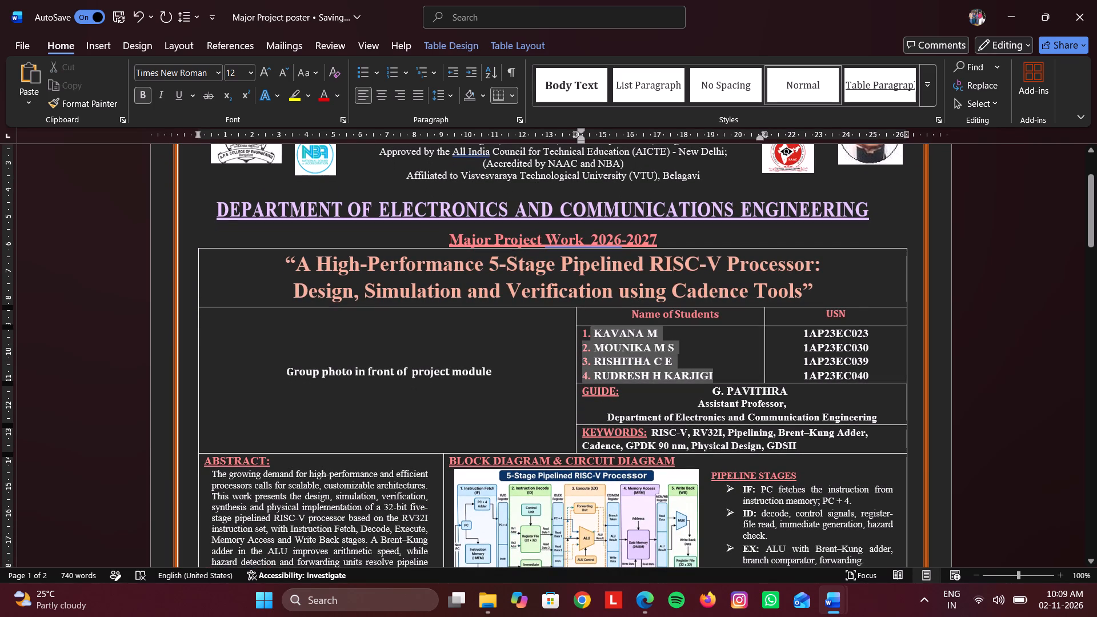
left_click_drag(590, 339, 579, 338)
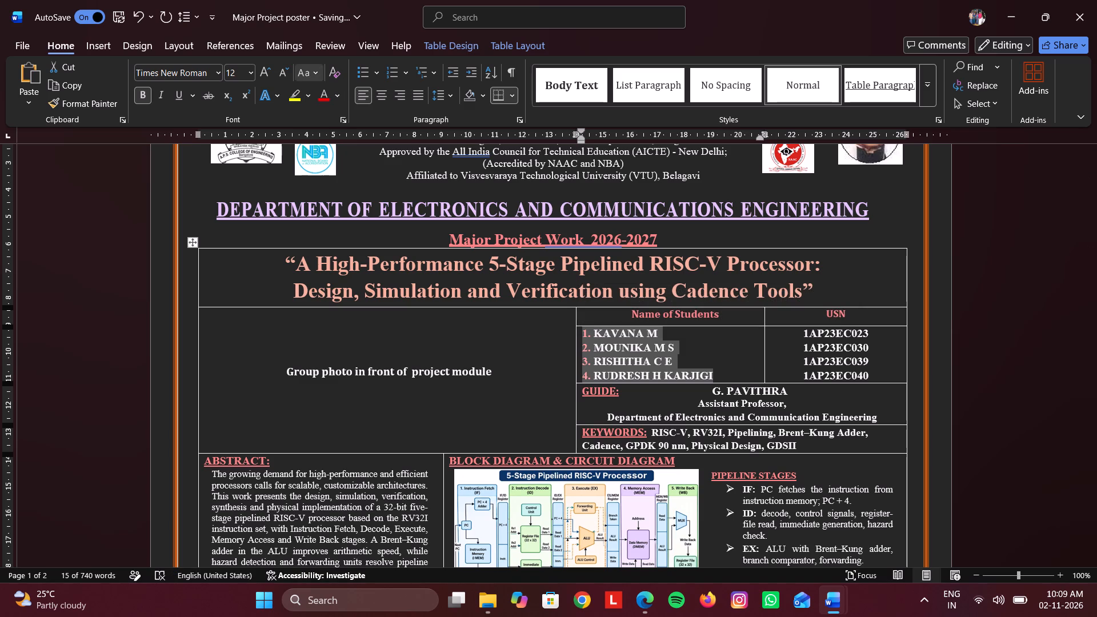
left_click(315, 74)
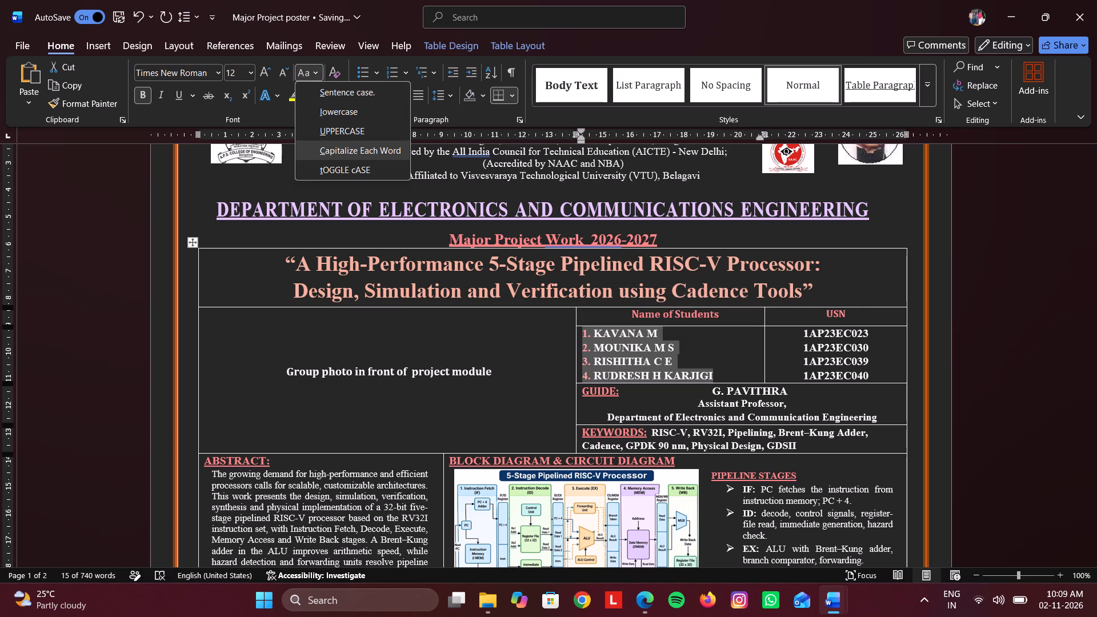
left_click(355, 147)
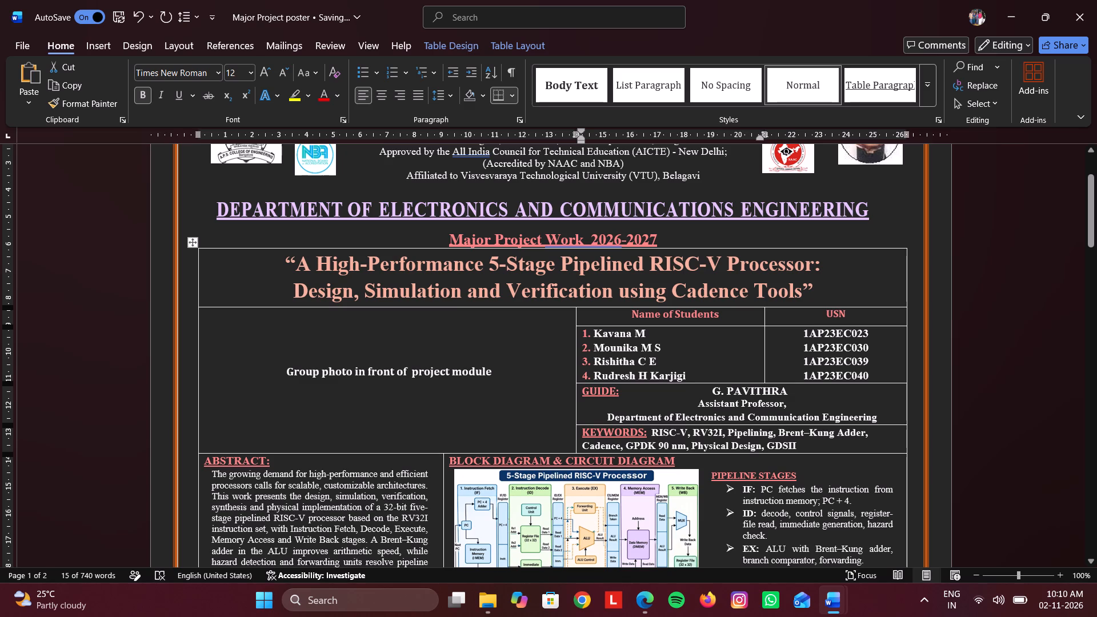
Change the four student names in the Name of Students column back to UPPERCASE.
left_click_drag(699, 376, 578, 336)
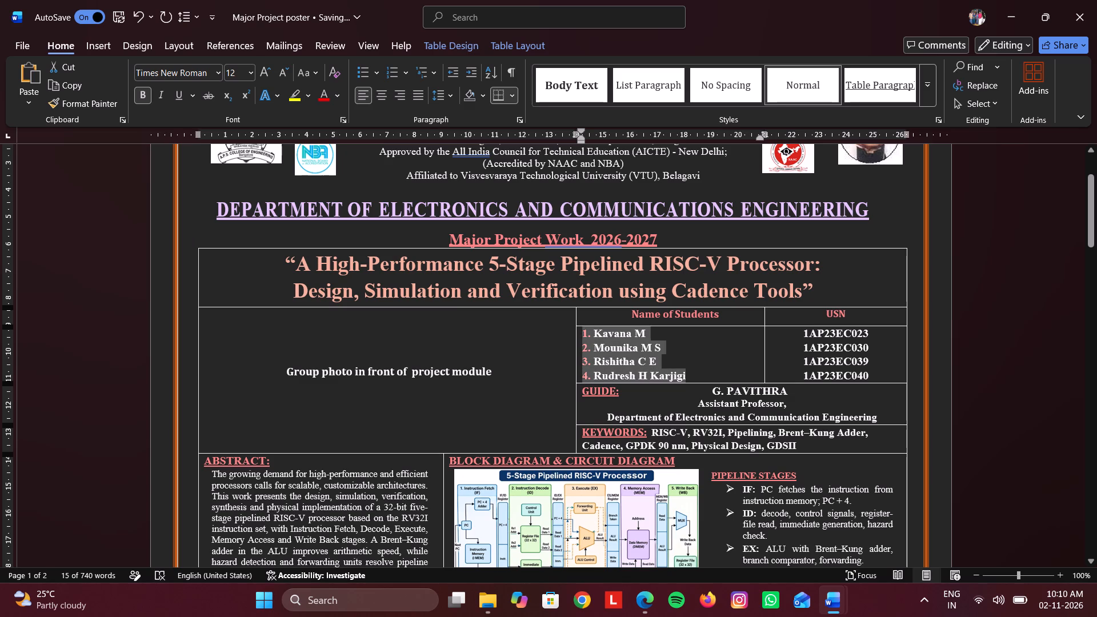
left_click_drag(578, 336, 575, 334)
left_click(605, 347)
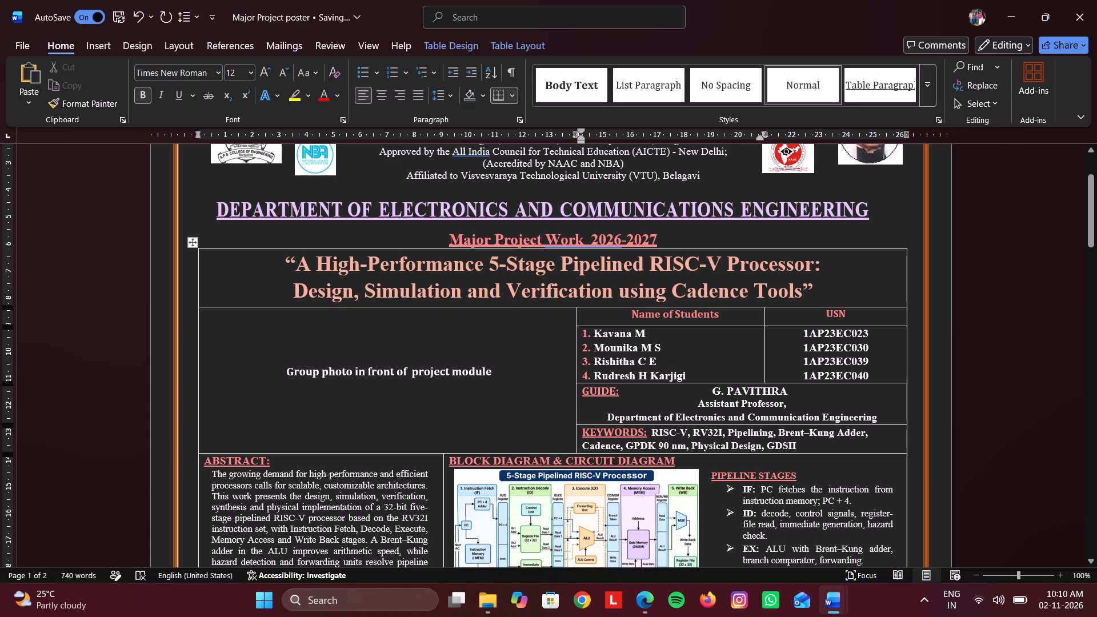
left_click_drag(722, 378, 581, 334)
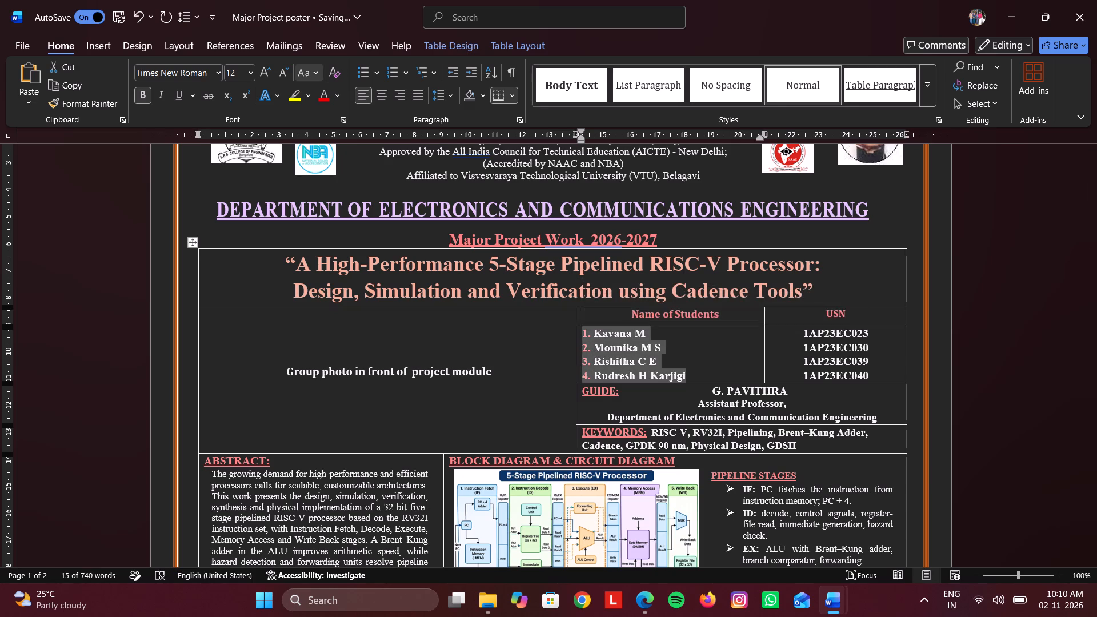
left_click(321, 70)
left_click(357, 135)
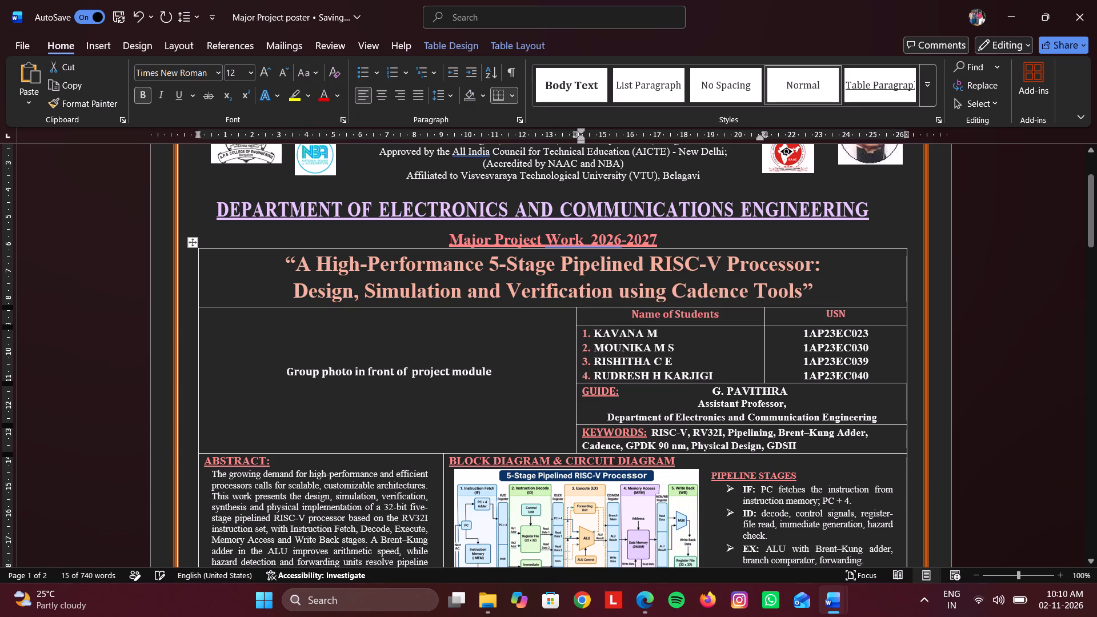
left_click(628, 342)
Check the layout of the rest of the poster's first page, down to the Applications and Advantages sections.
scroll(628, 342, "down", 1)
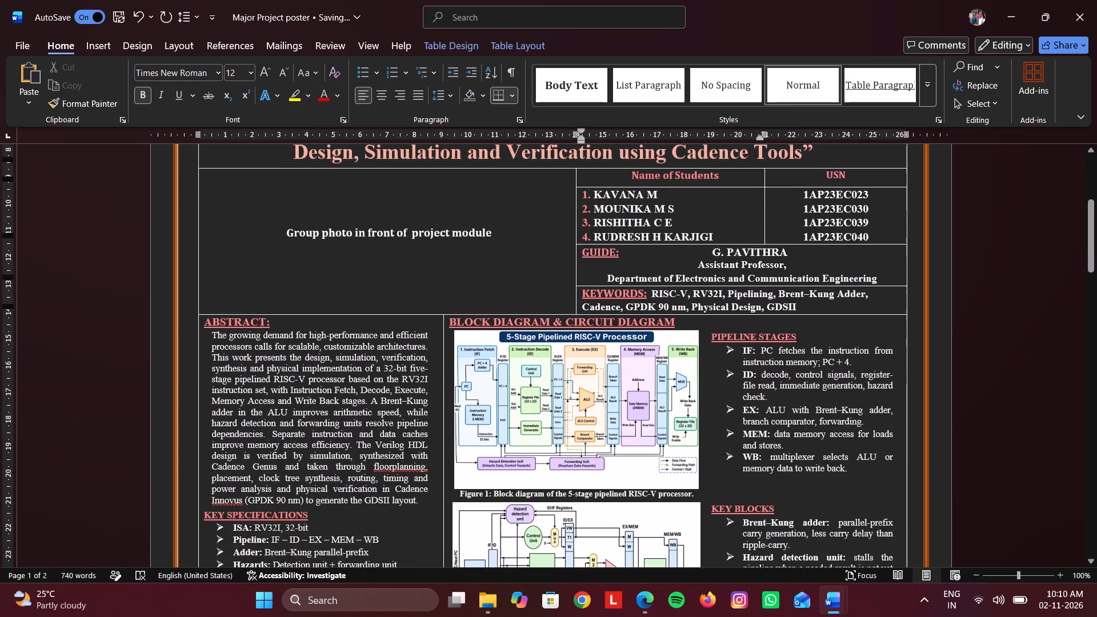
scroll(628, 342, "down", 3)
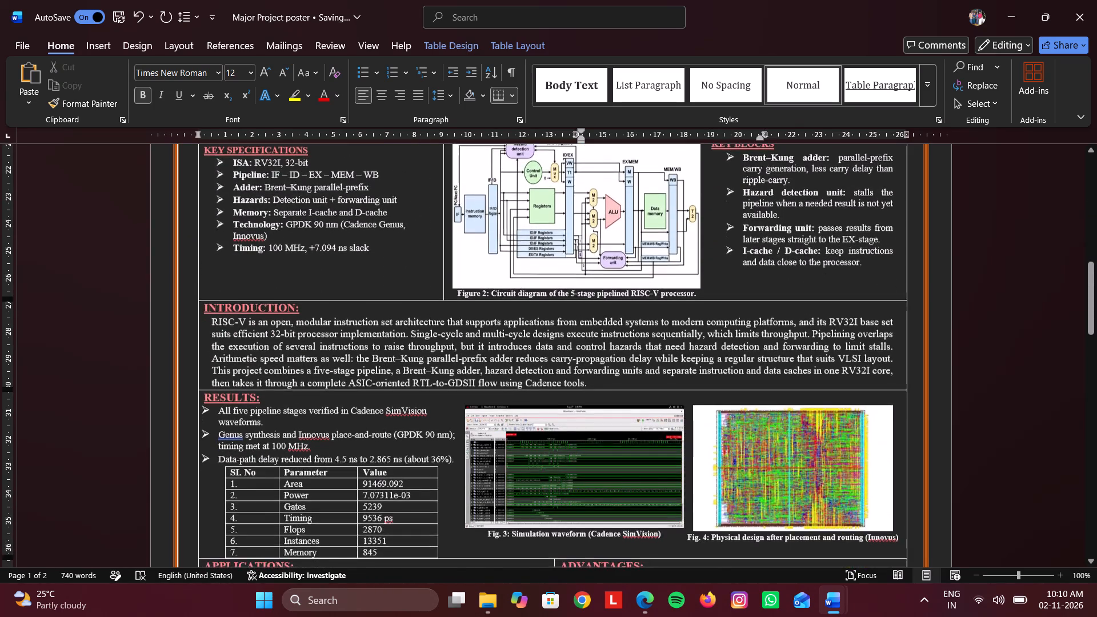
scroll(628, 342, "down", 2)
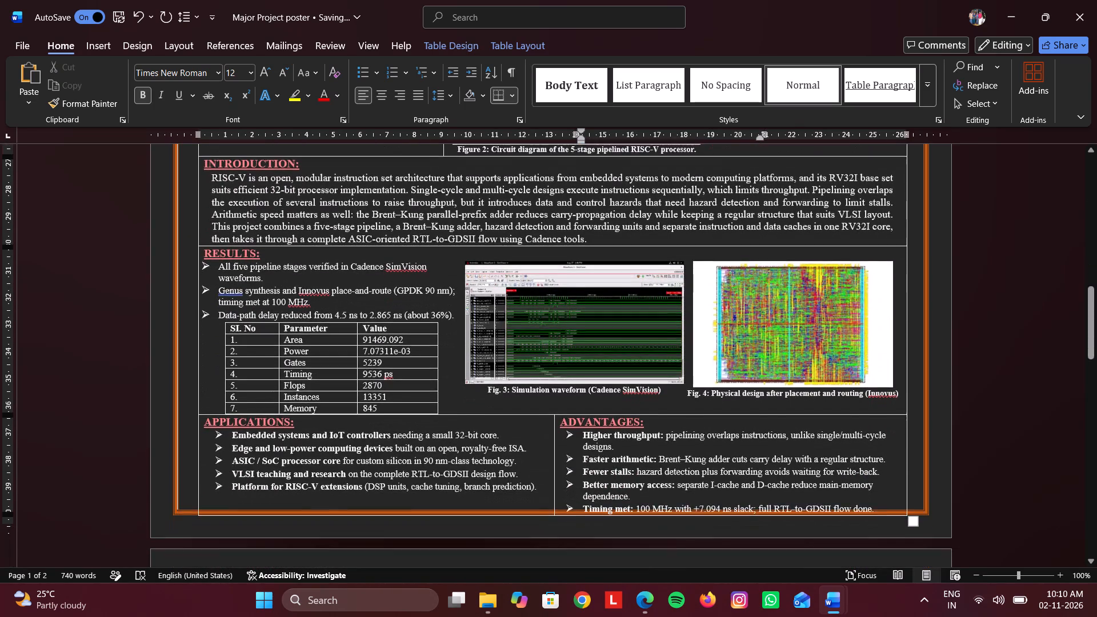
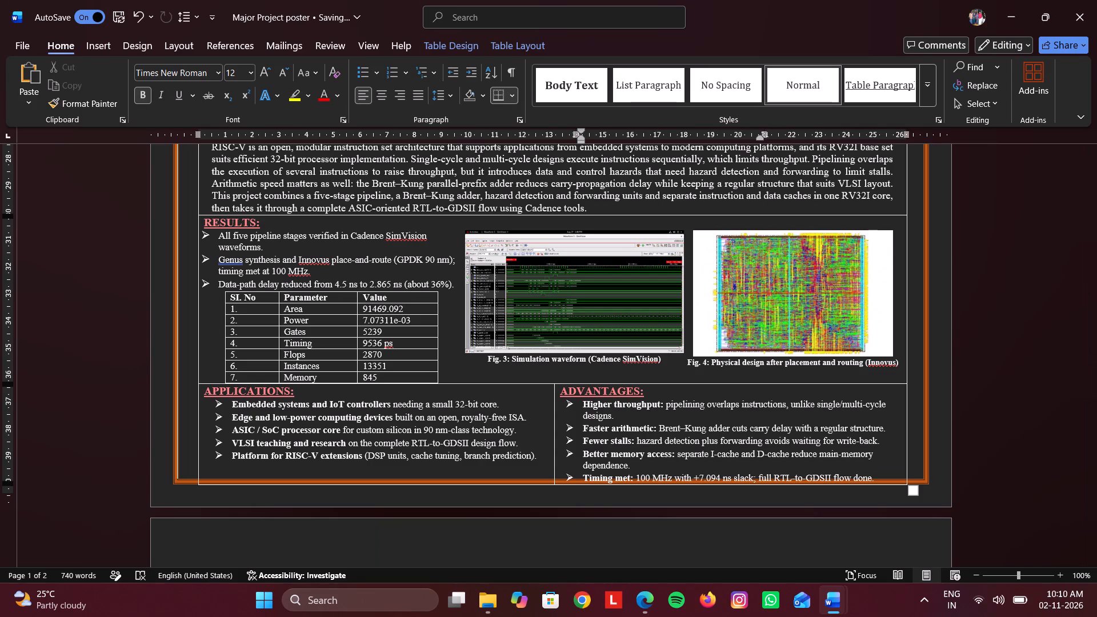
Delete the simulation waveform picture above the Fig. 3 caption in the Results section.
left_click(615, 312)
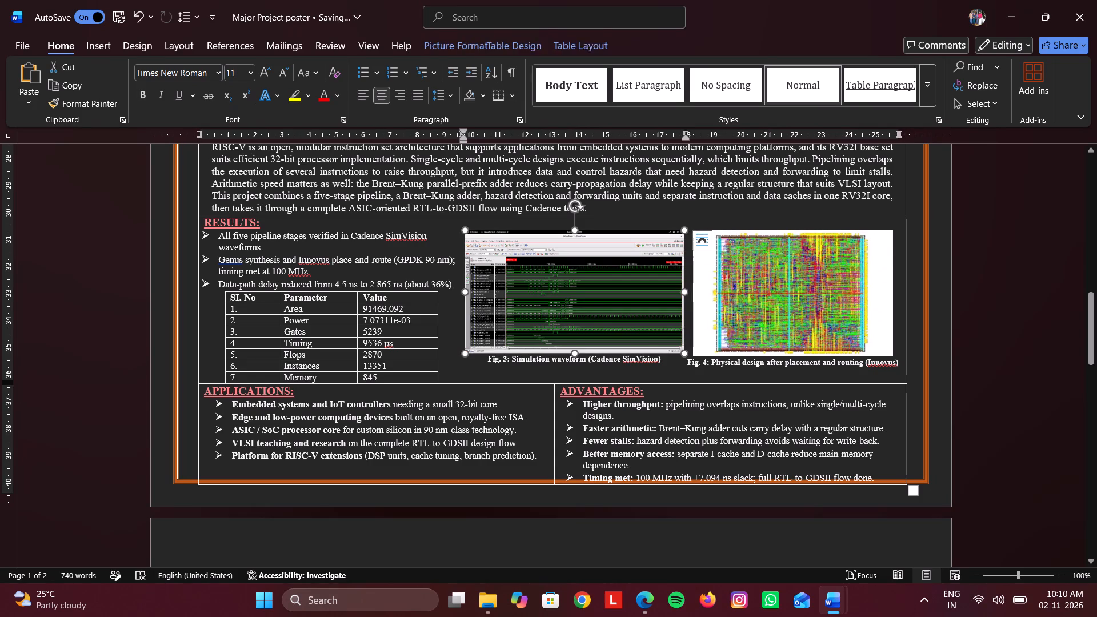
key("Delete")
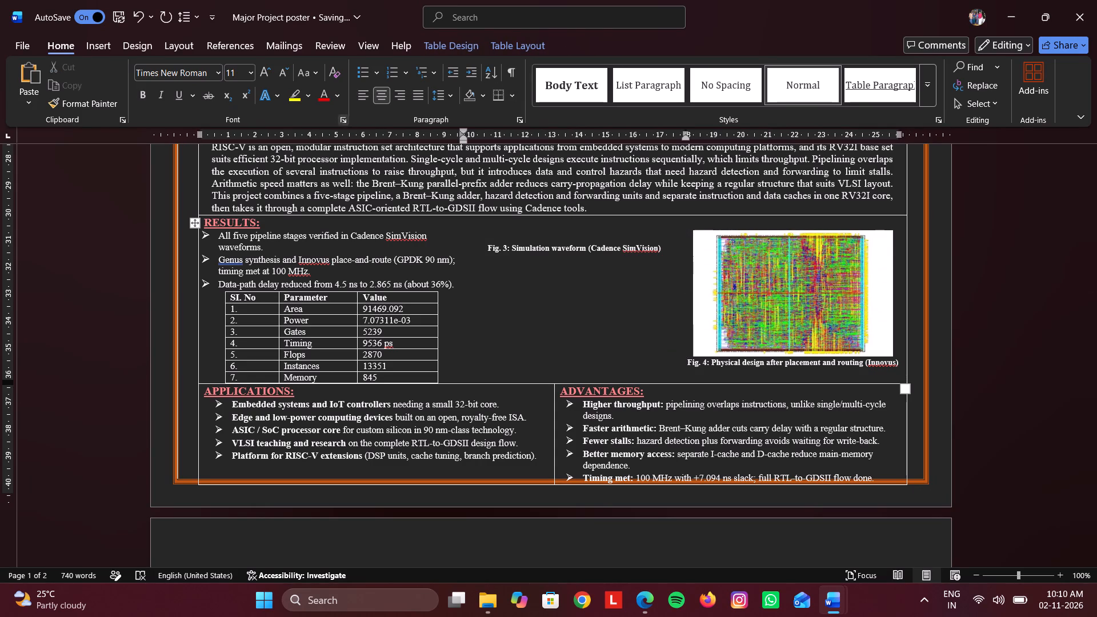
Prepare to insert content at the emptied Fig. 3 spot and switch to WhatsApp.
left_click(98, 46)
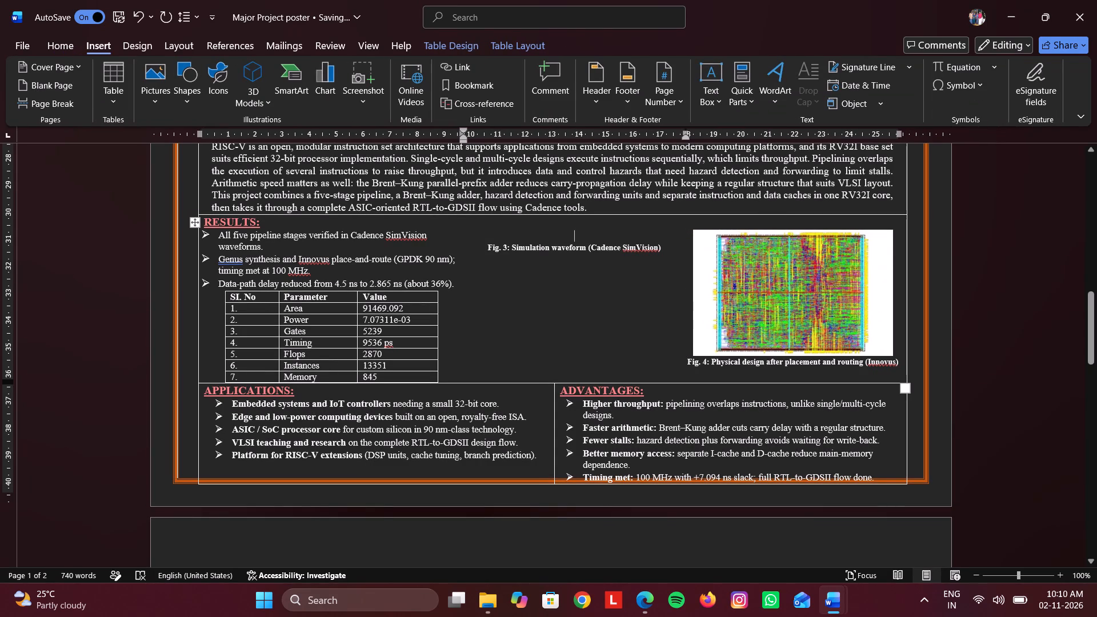
left_click(767, 600)
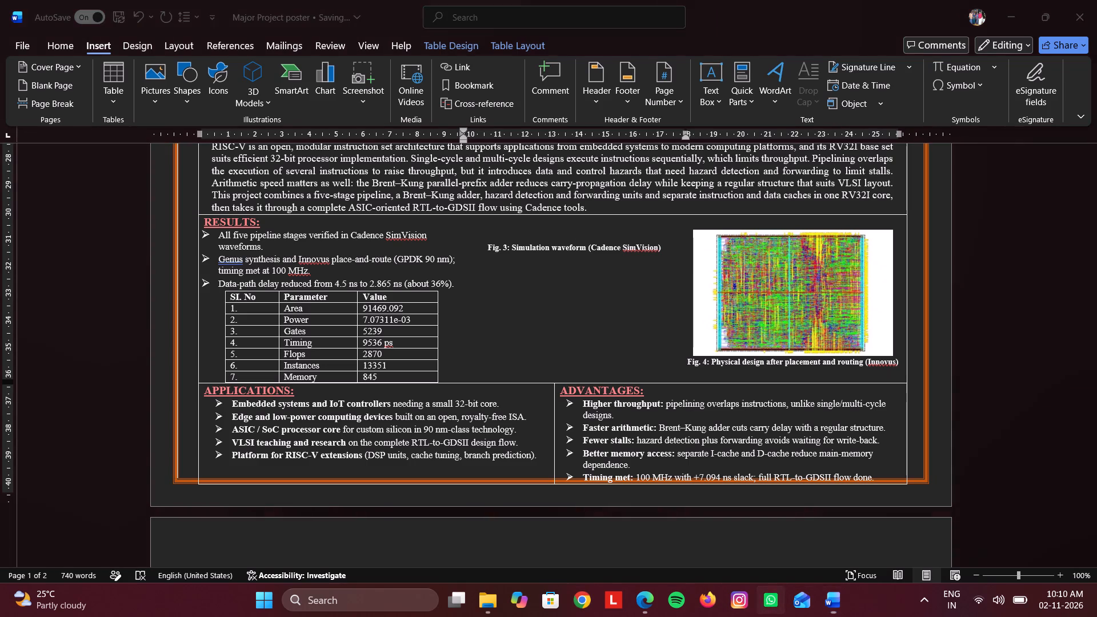
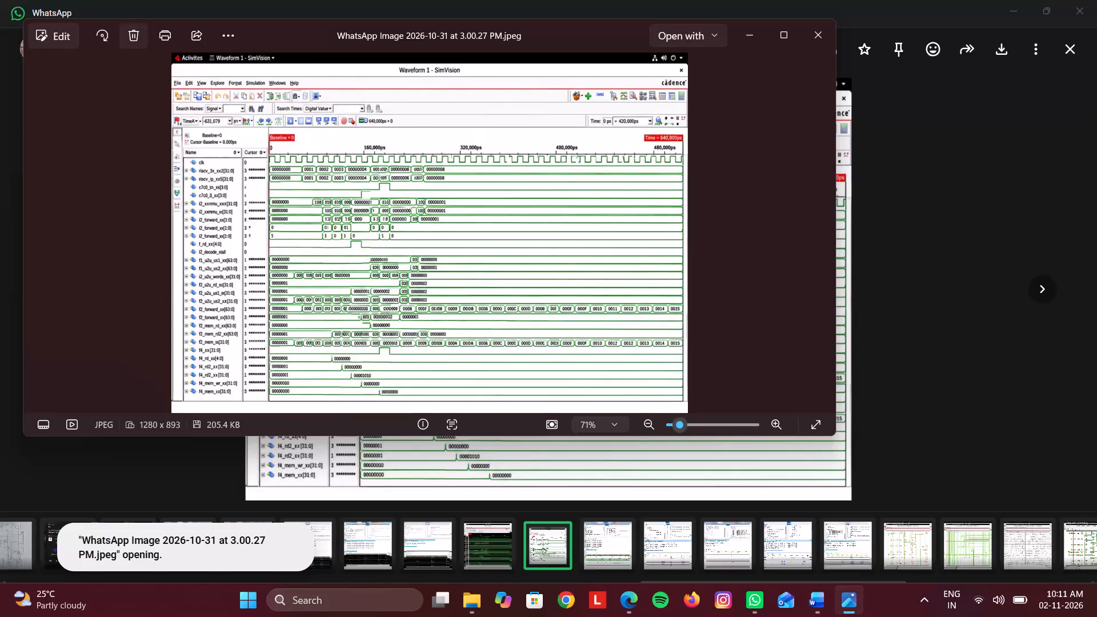
Copy the SimVision waveform image from Photos and paste it above the Fig. 3 caption in the Word poster's Results section.
left_click(225, 34)
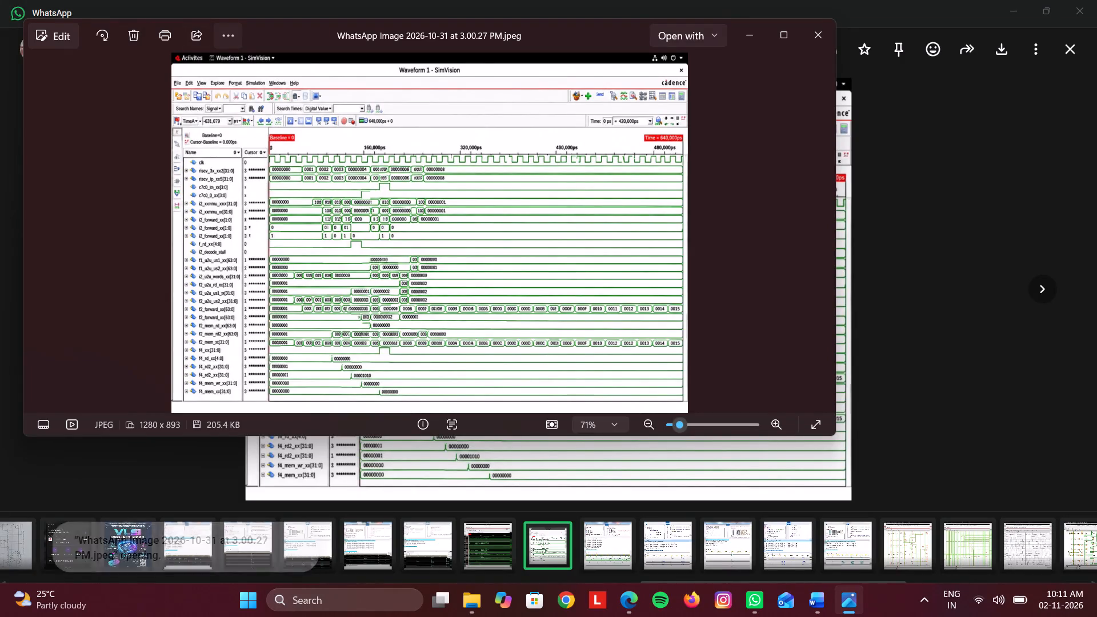
left_click(151, 93)
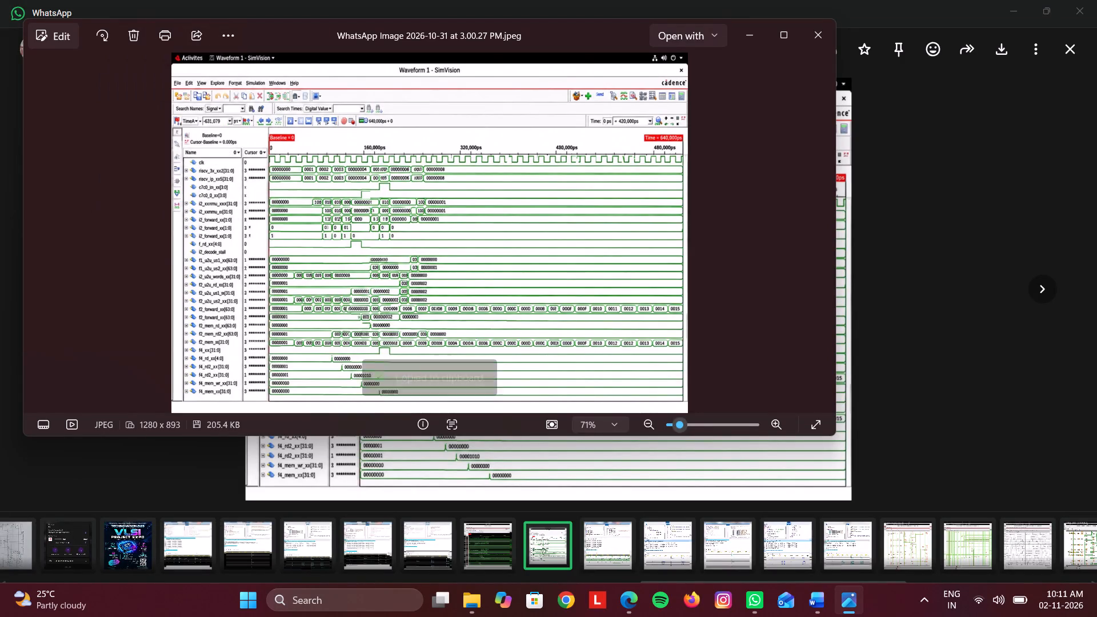
key("alt+Tab")
key("alt+Tab")
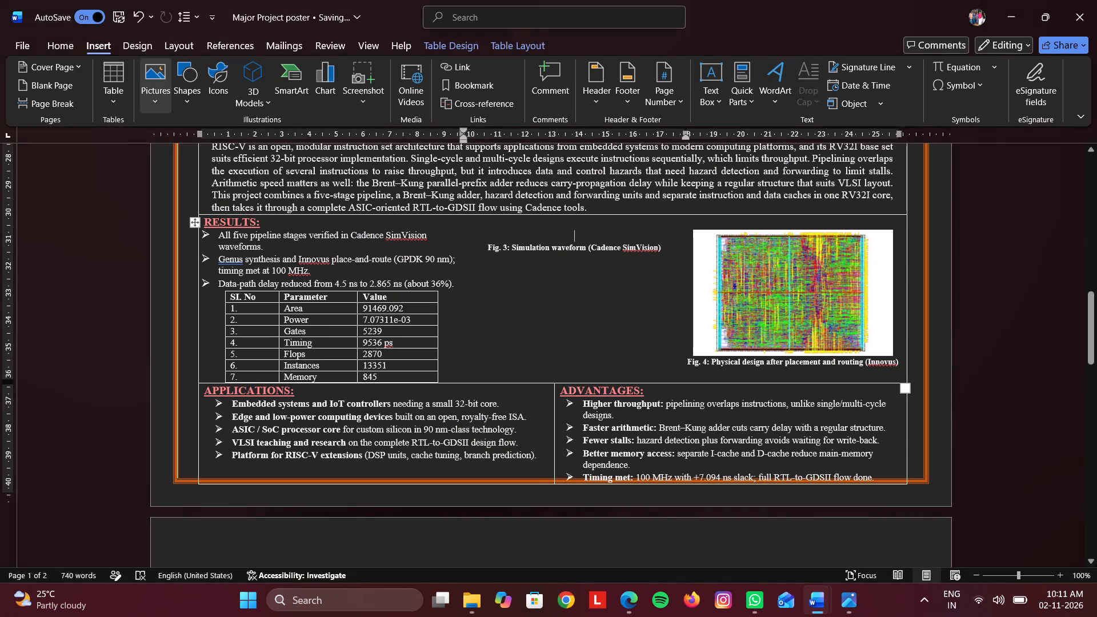
key("ctrl+v")
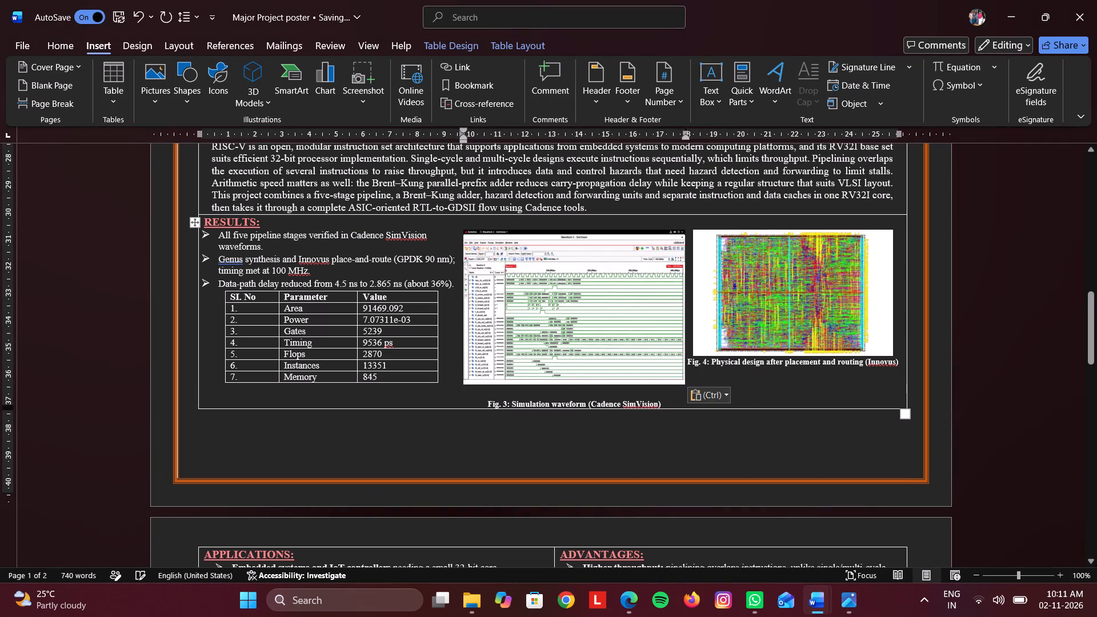
Shrink the Fig. 3 waveform picture proportionally until the Applications and Advantages sections fit on the first page.
left_click(599, 327)
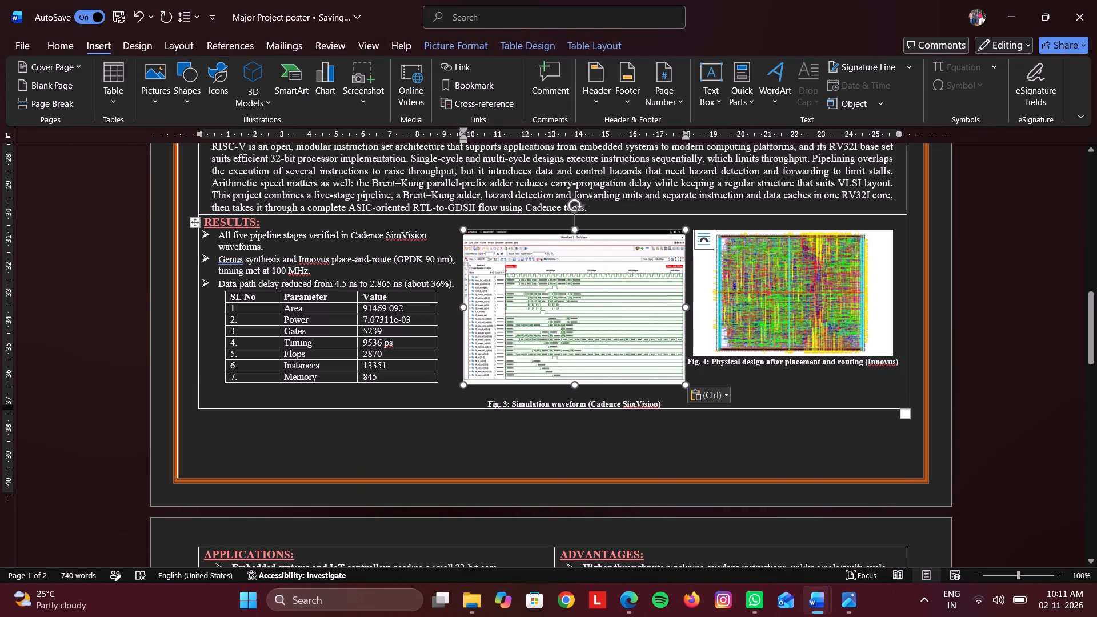
left_click_drag(685, 384, 662, 347)
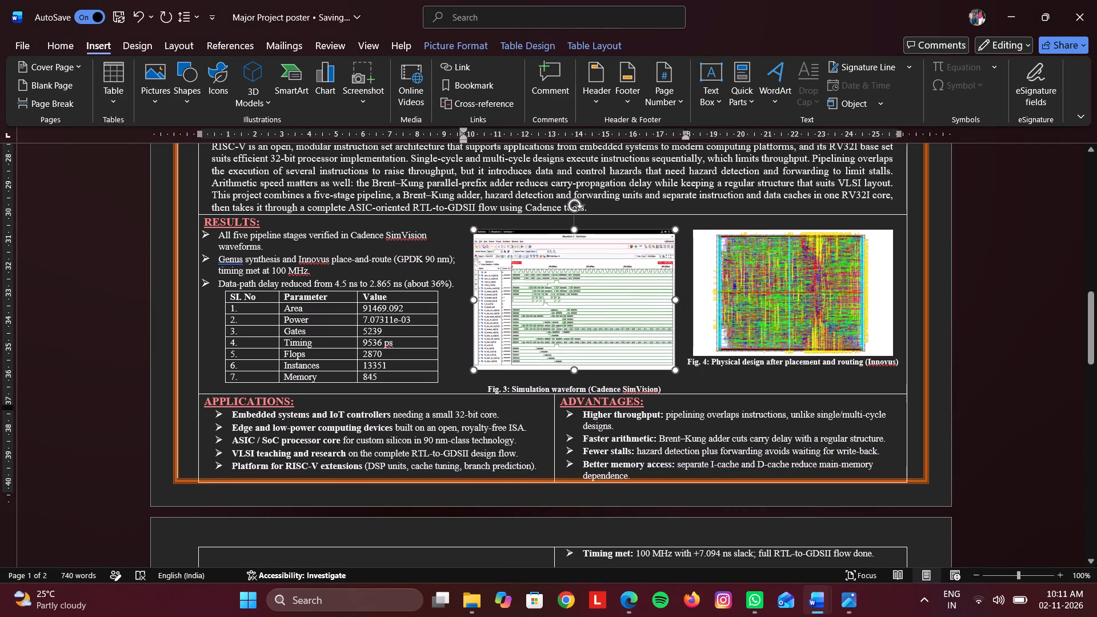
left_click_drag(662, 347, 652, 329)
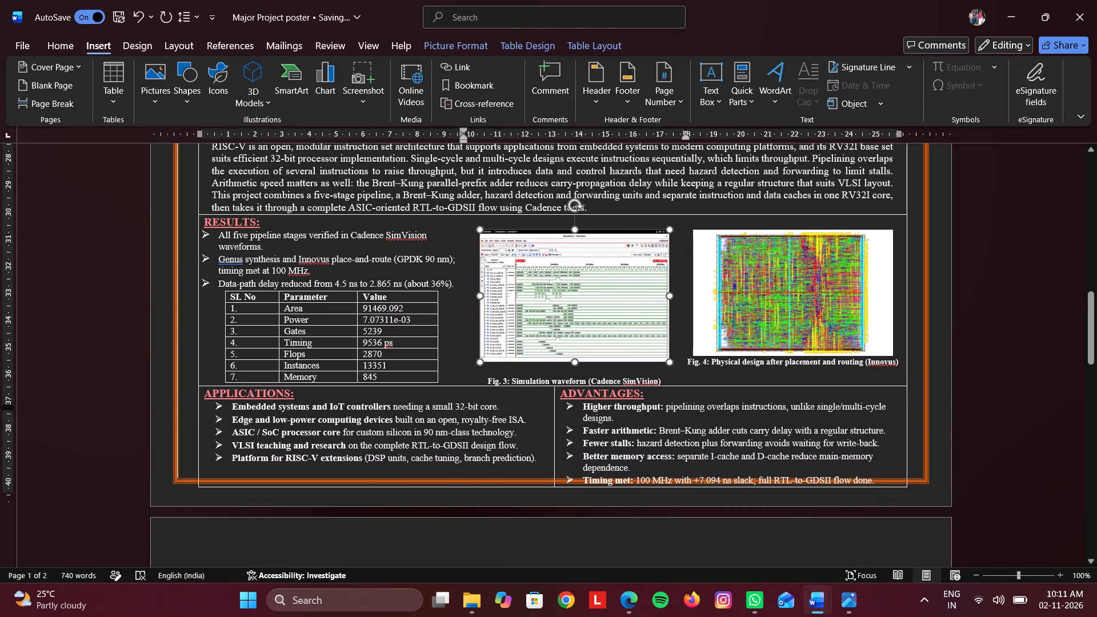
left_click_drag(652, 329, 648, 324)
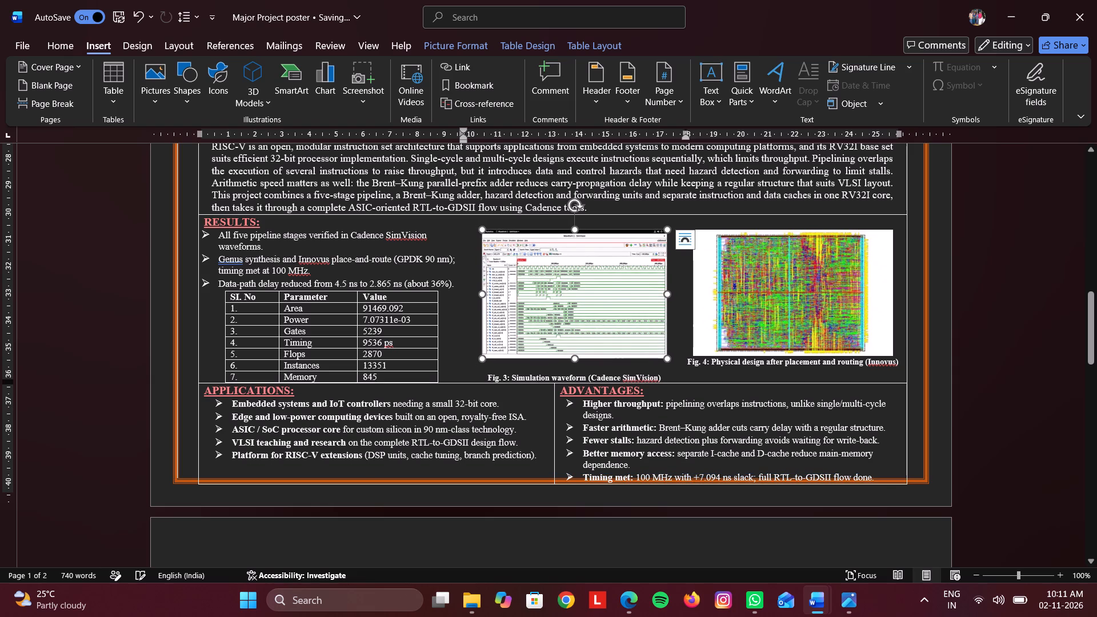
Widen the simulation waveform picture in the Results section to about 7.75 cm.
left_click_drag(667, 292, 690, 288)
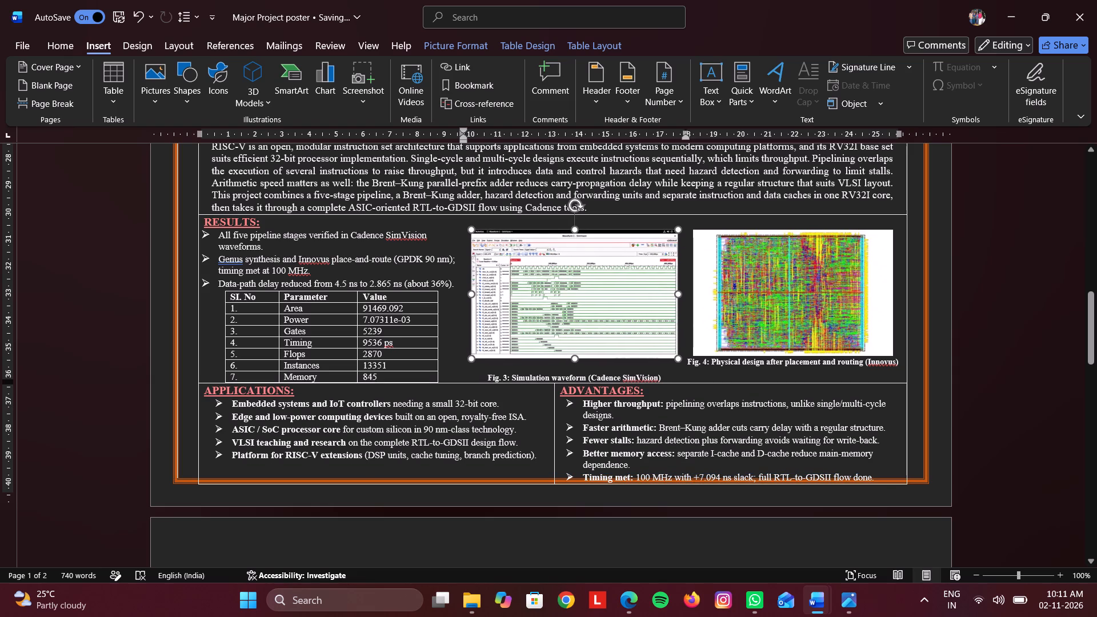
left_click_drag(690, 288, 692, 287)
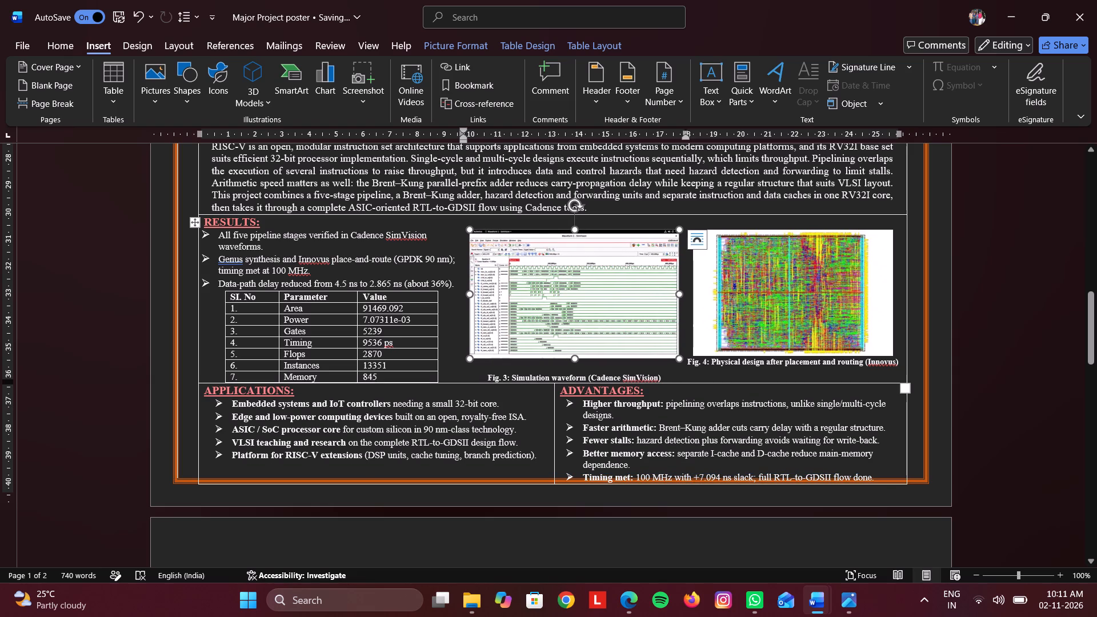
Remove the blank line between the simulation waveform picture and its caption.
left_click(611, 366)
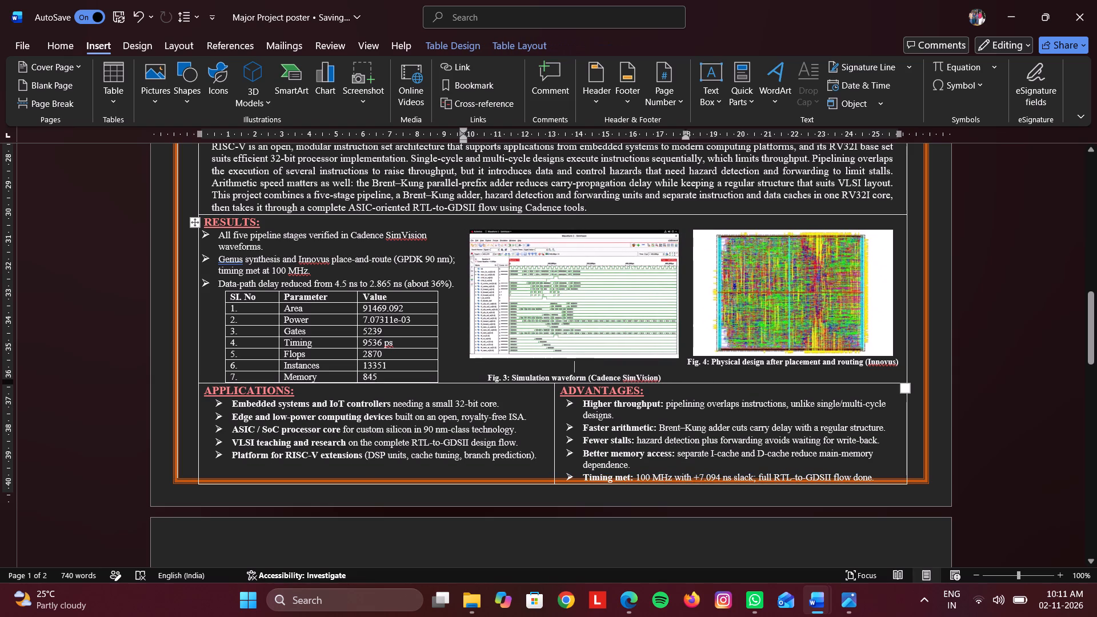
key("BackSpace")
key("BackSpace")
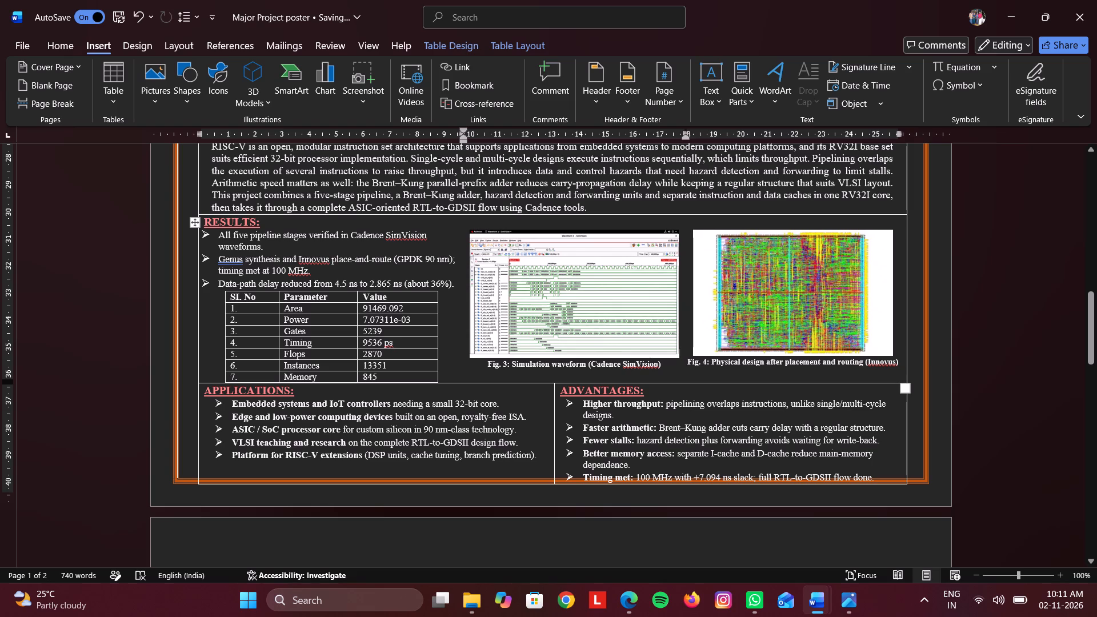
Replace "Fig." with "Figure" in the captions of the simulation waveform and physical design pictures, matching the diagram captions above.
scroll(504, 388, "up", 3)
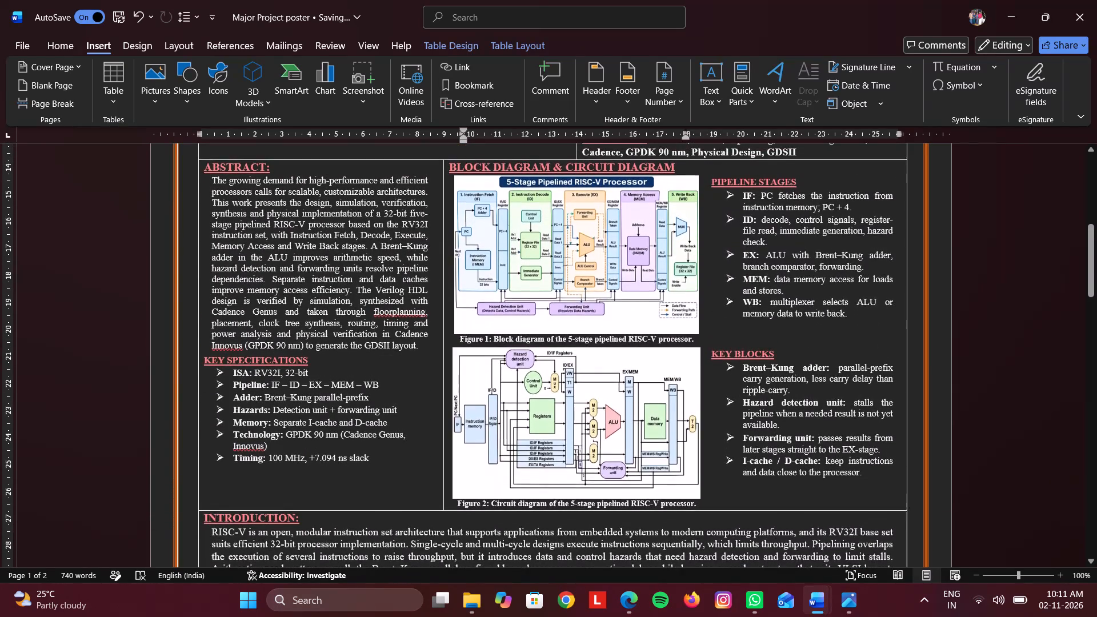
scroll(504, 388, "down", 2)
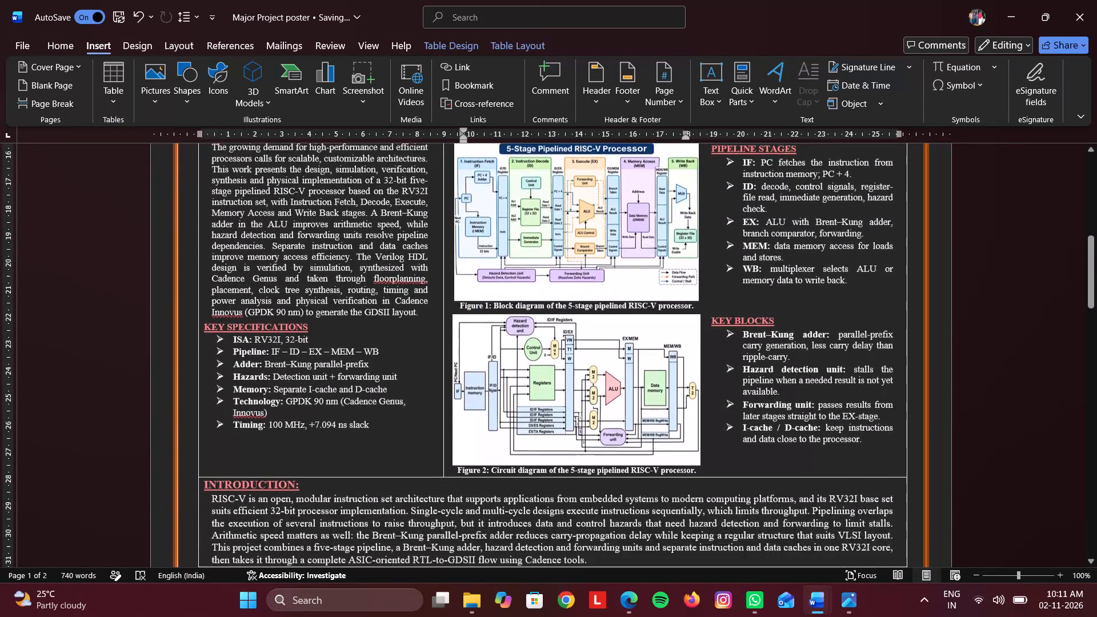
scroll(504, 388, "down", 3)
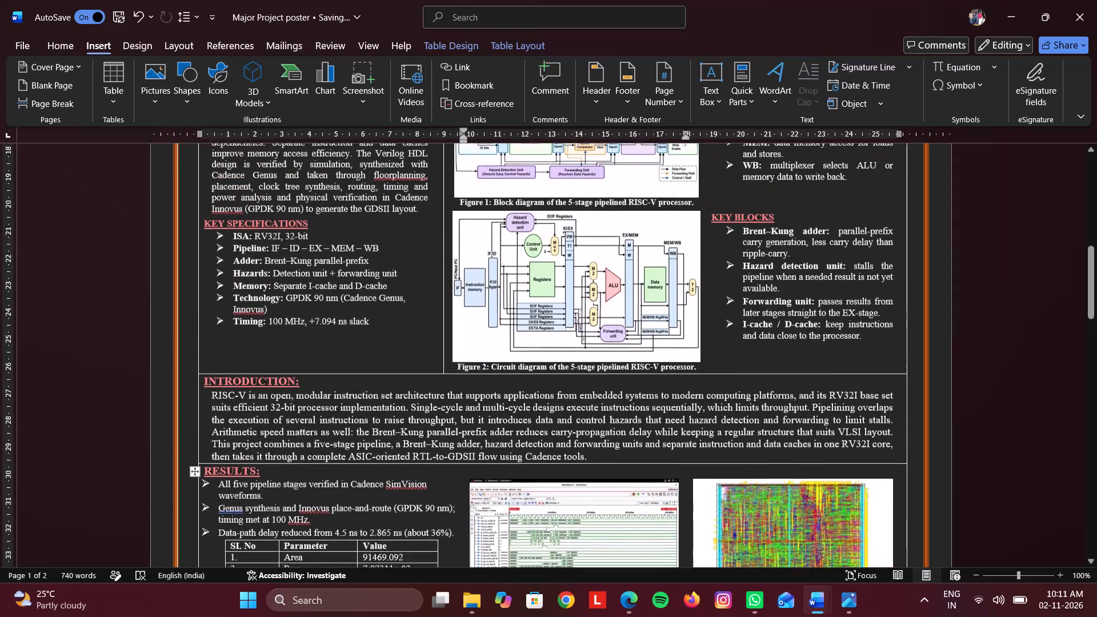
scroll(504, 388, "down", 1)
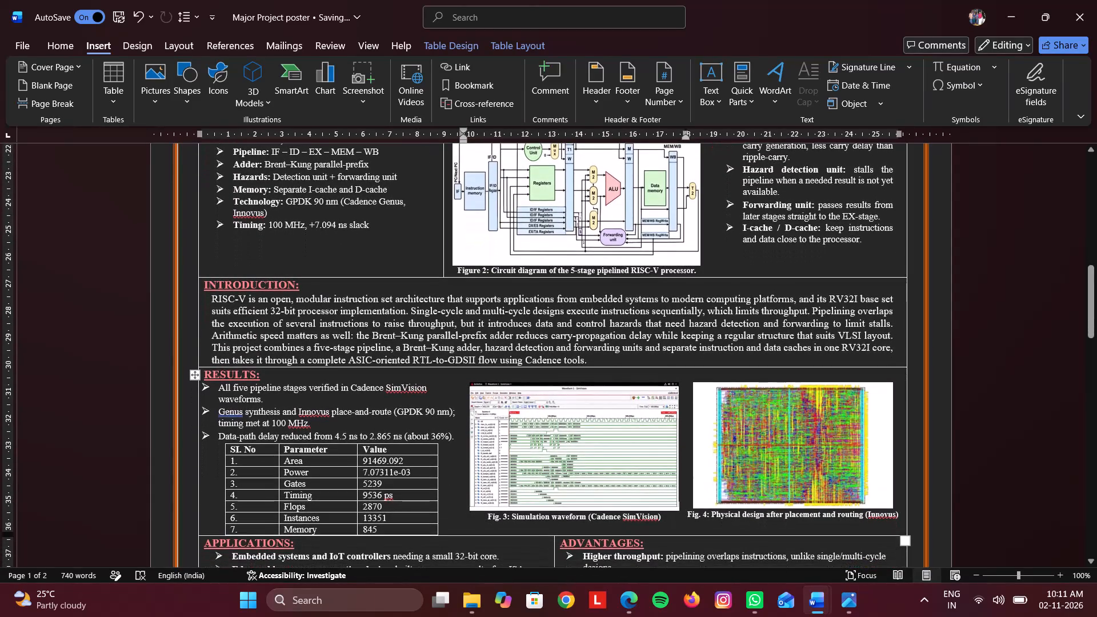
left_click(501, 516)
key("BackSpace")
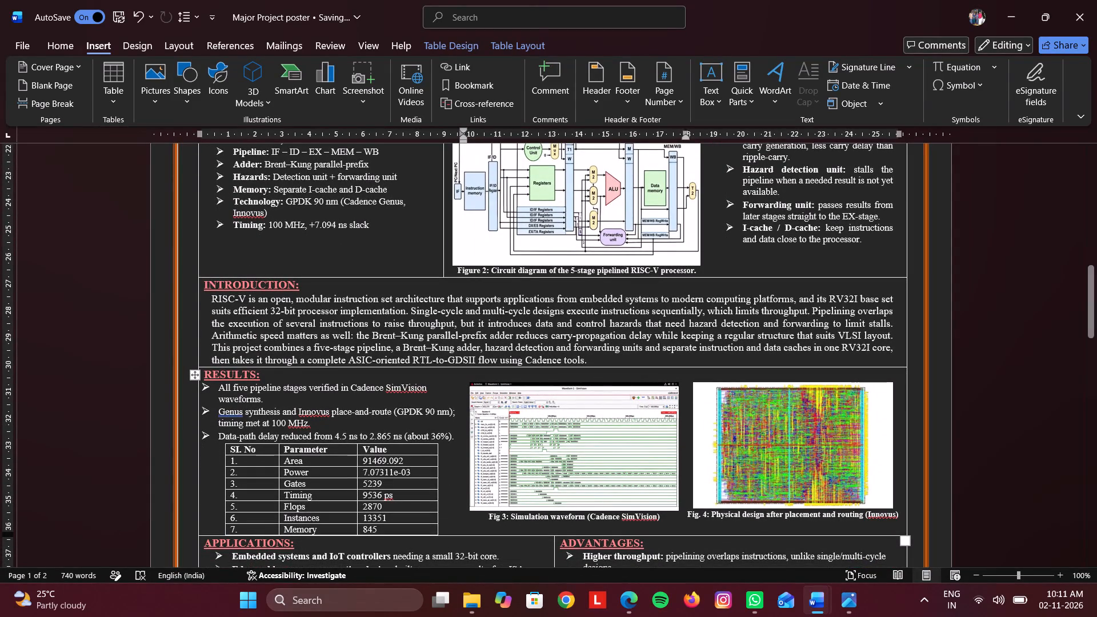
type("ure")
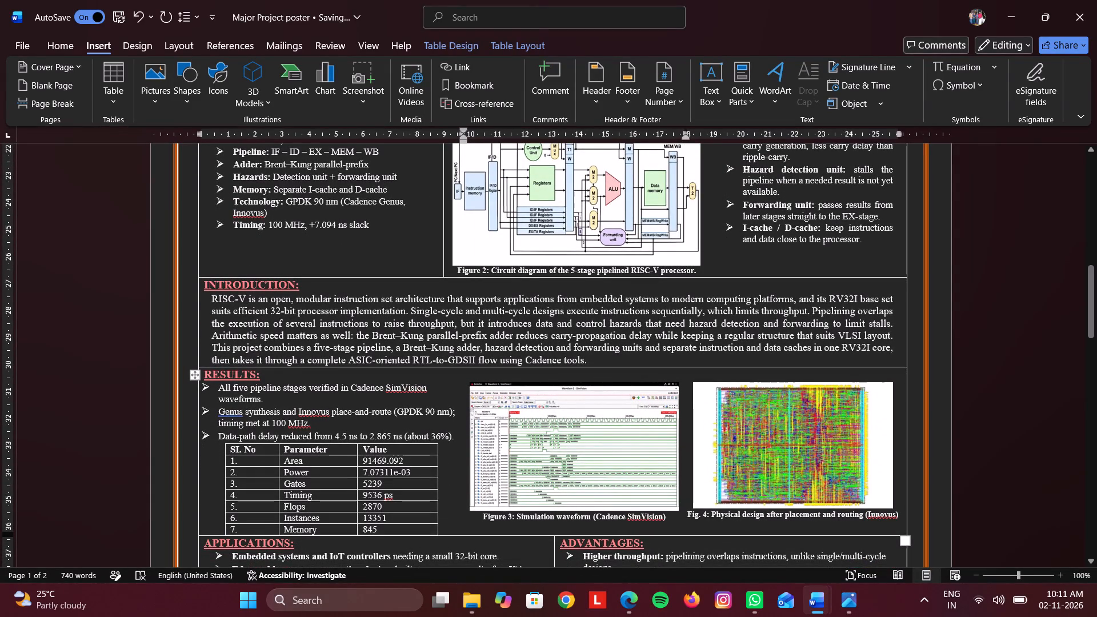
left_click(700, 516)
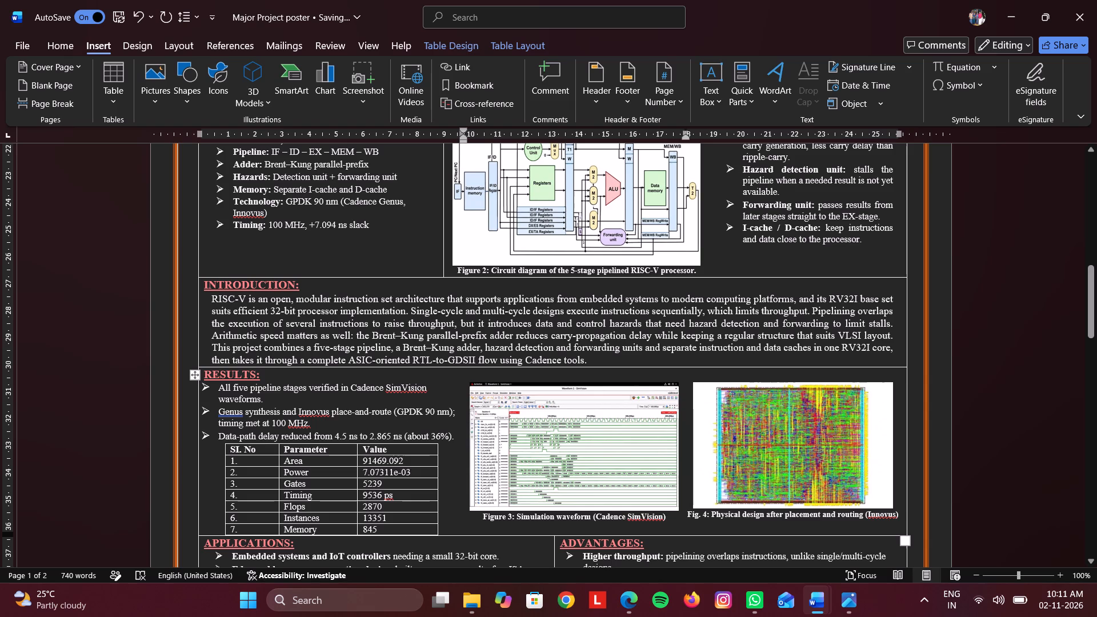
key("BackSpace")
type("ure")
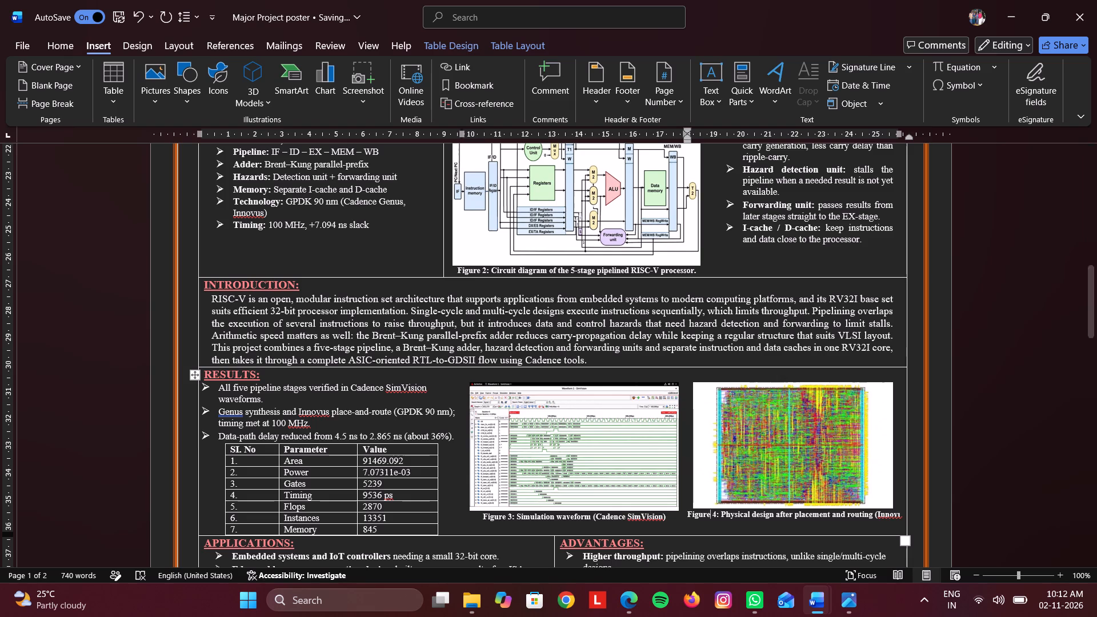
Pull the Figure 4 caption's right indent in to the cell edge and move the left indent of its wrapped line slightly inward.
left_click_drag(910, 137, 900, 137)
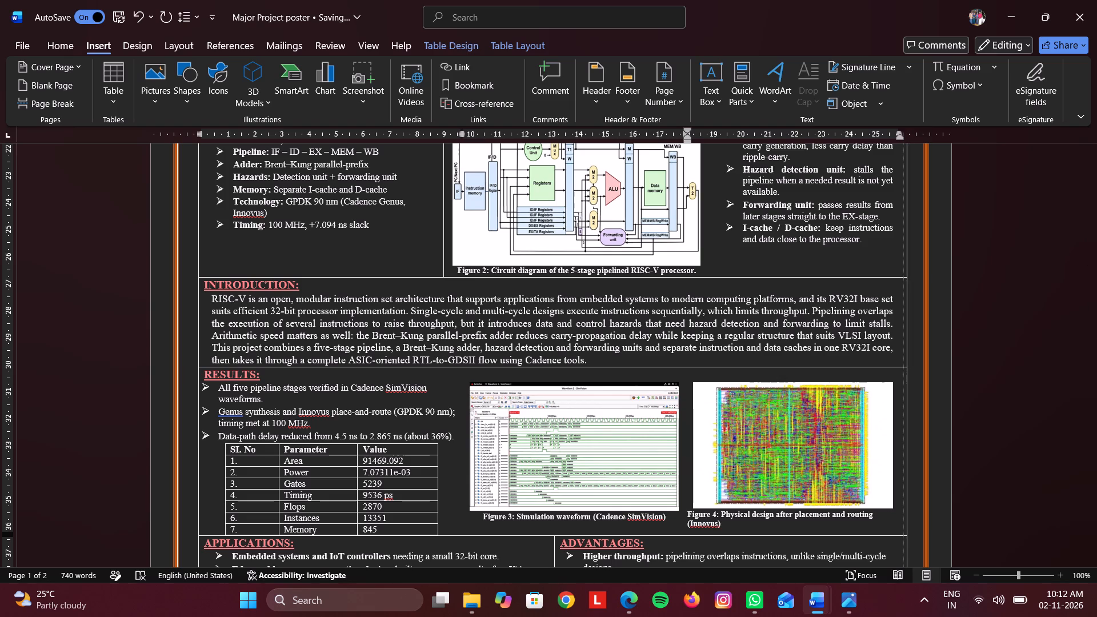
left_click_drag(900, 137, 900, 137)
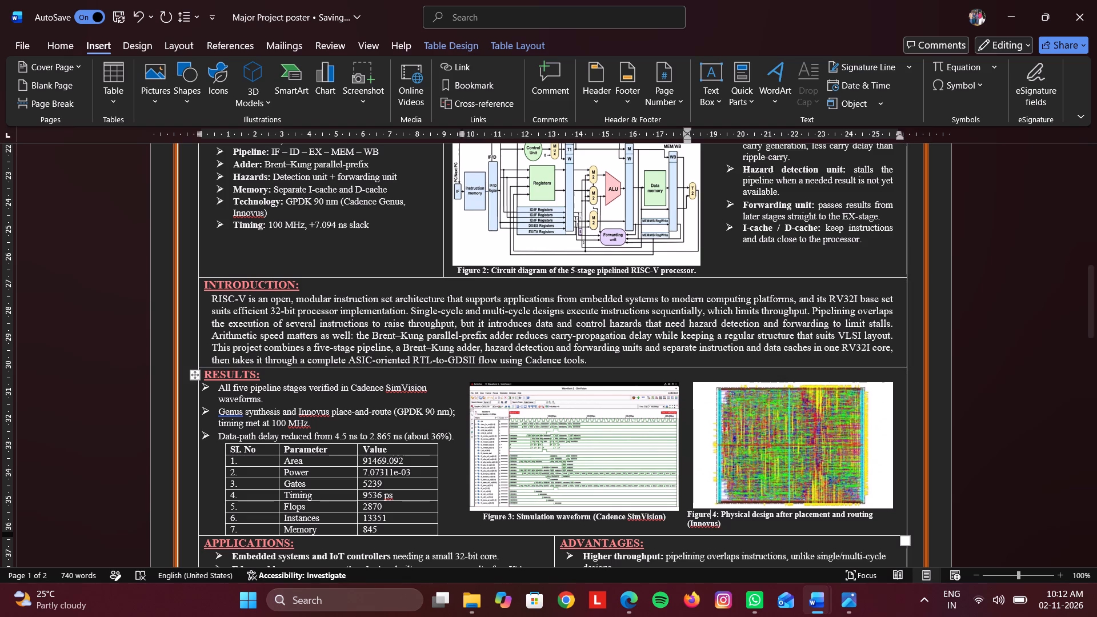
left_click_drag(687, 137, 692, 135)
Widen the physical design picture slightly to line up with the left edge of its caption.
left_click(763, 459)
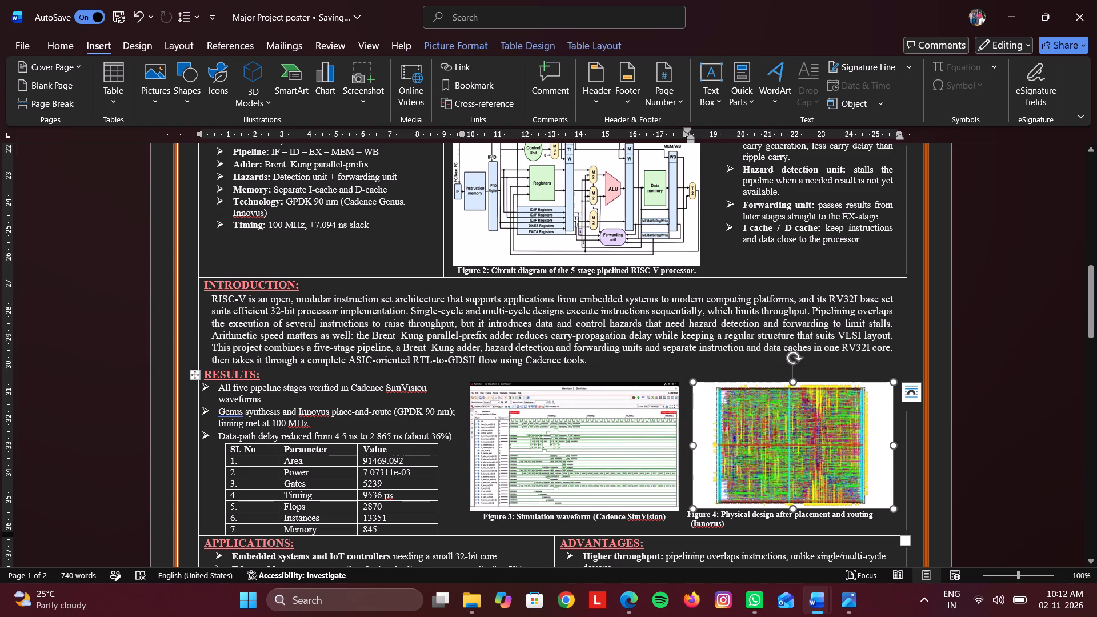
left_click_drag(694, 443, 683, 444)
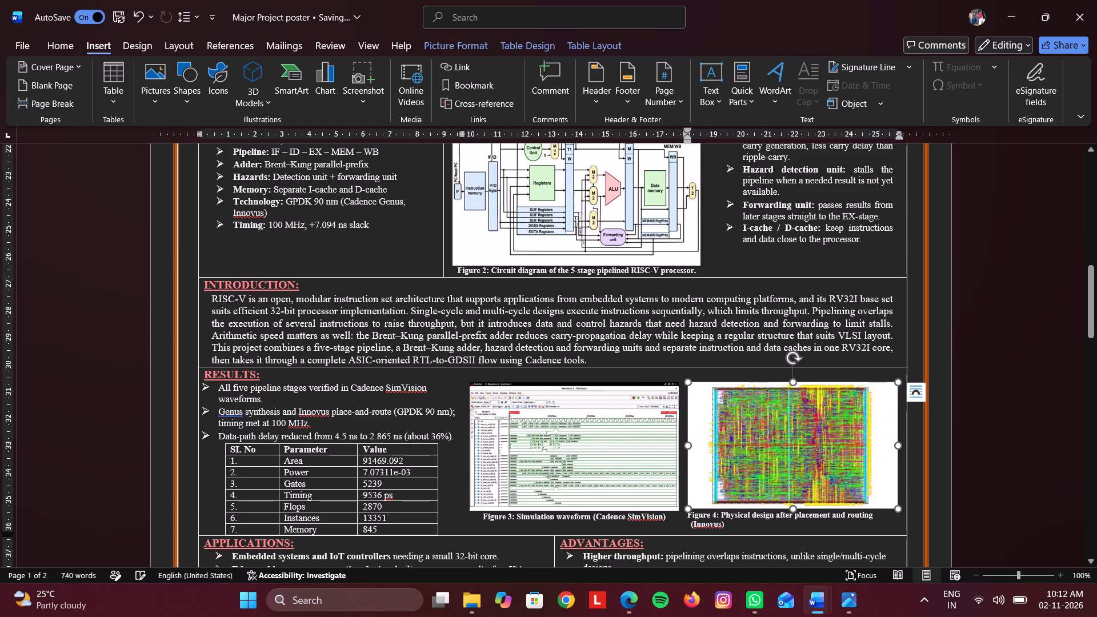
Re-enter the space before "(Innovus)" in the Figure 4 caption and extend its right indent past the cell edge to keep it on one line.
left_click(690, 527)
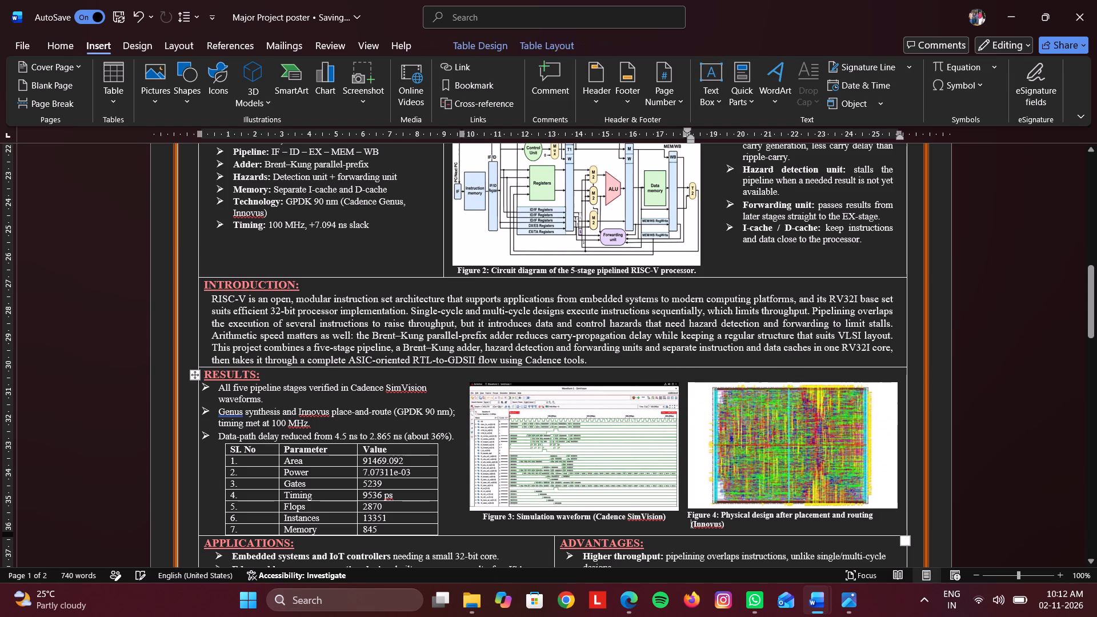
key("BackSpace")
key("space")
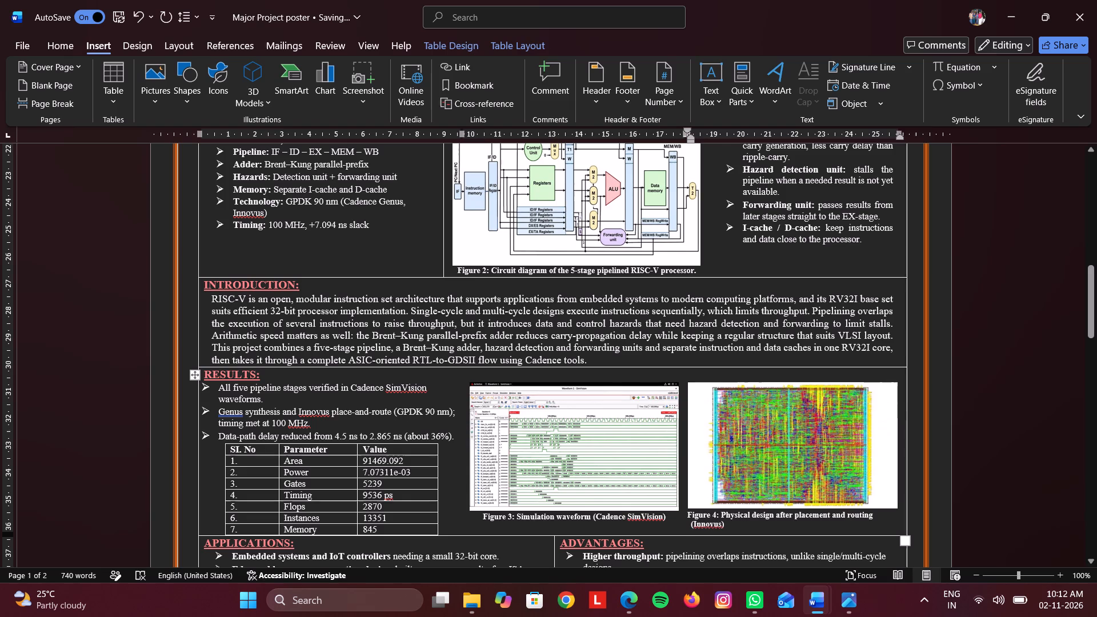
left_click_drag(899, 136, 916, 130)
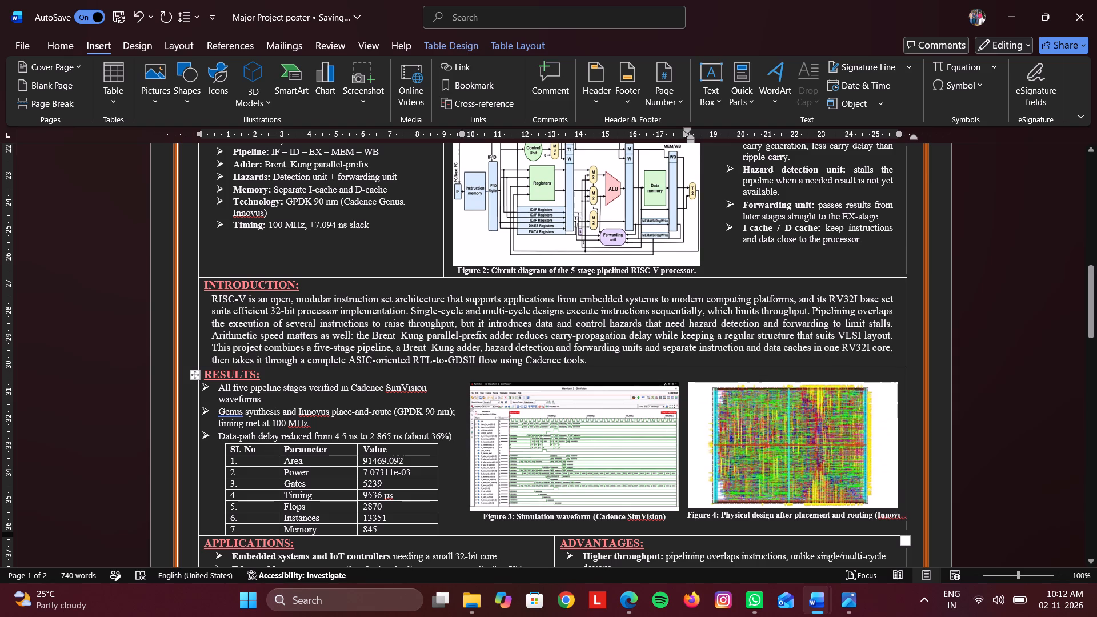
Left-align the simulation waveform picture within its cell.
left_click(606, 482)
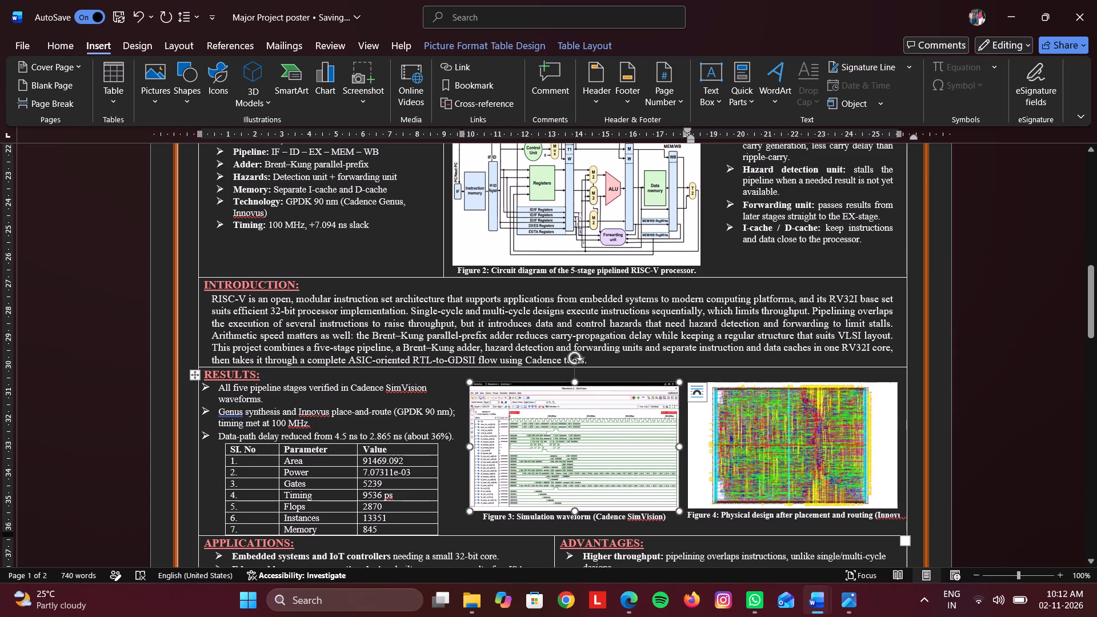
left_click(606, 482)
left_click_drag(606, 482, 587, 483)
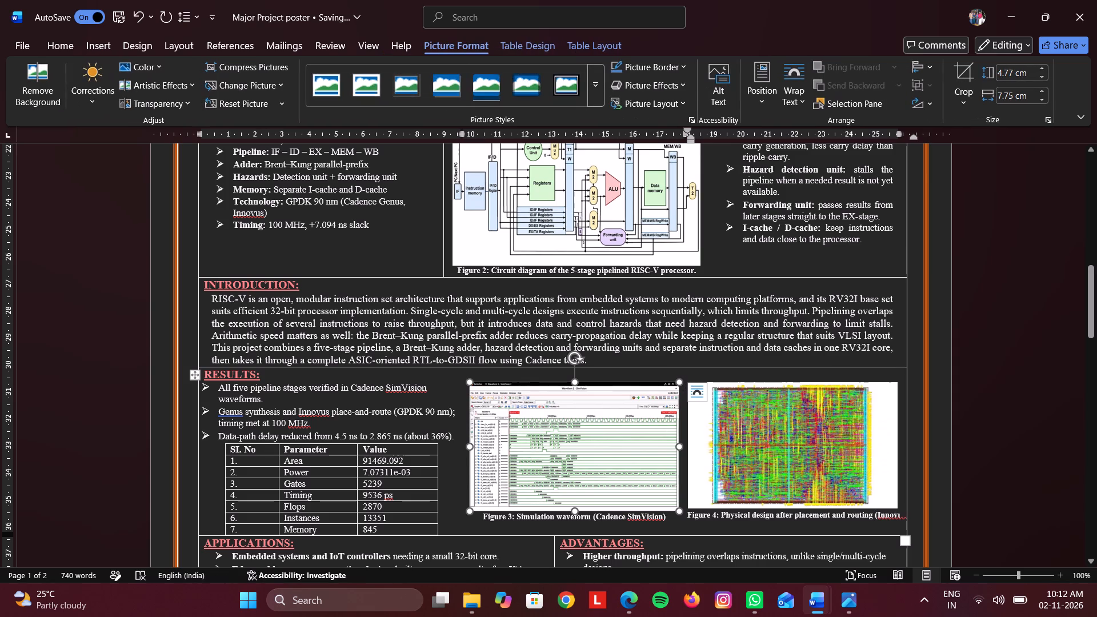
left_click(465, 491)
key("BackSpace")
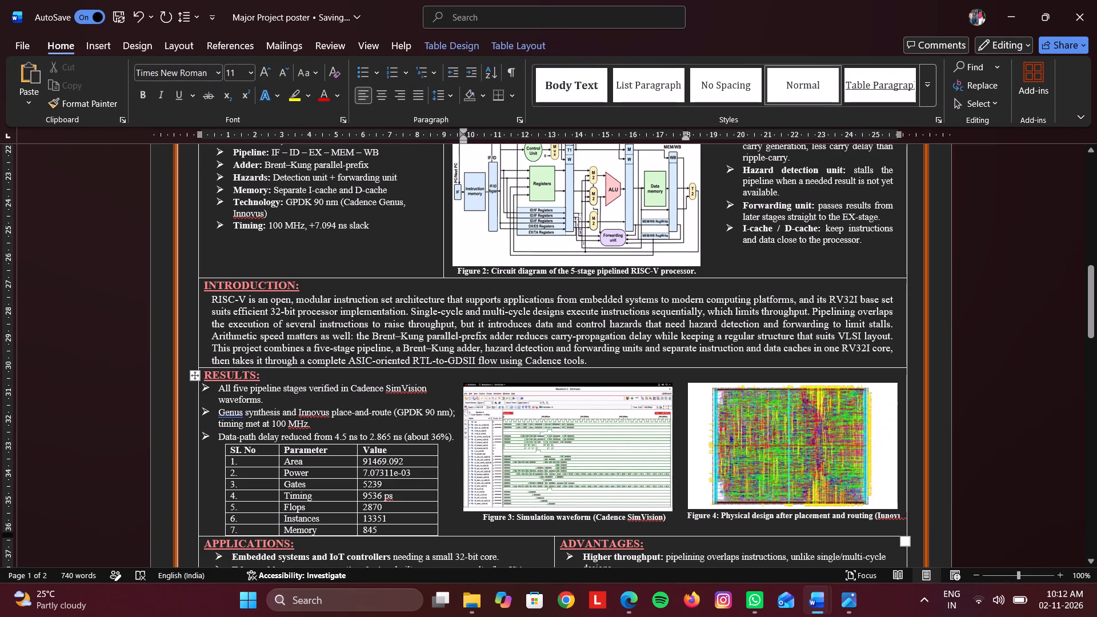
Left-align the Figure 3 caption and shift it under the waveform picture with six leading spaces.
left_click(482, 520)
key("BackSpace")
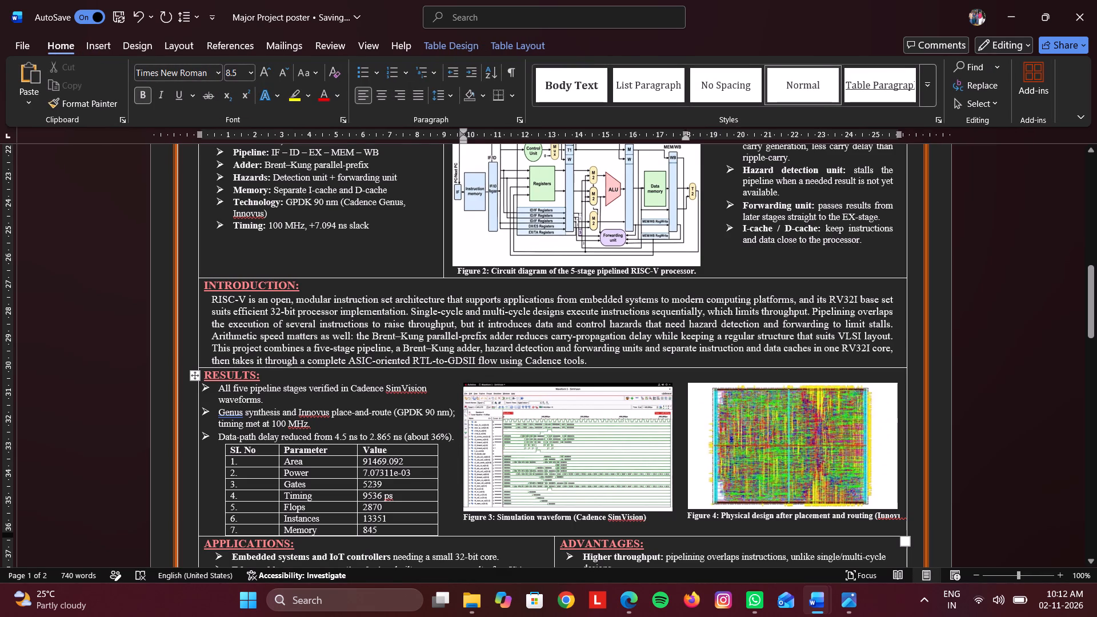
key("space")
key("space")
key("space")
key("space")
key("space")
key("space")
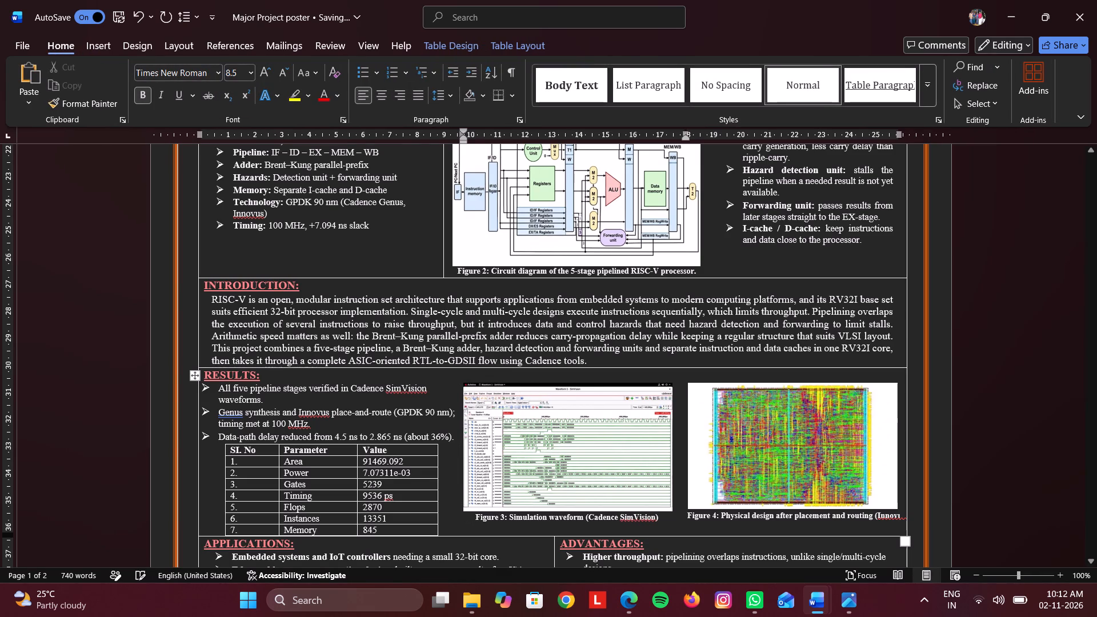
Narrow the physical design picture slightly to fit its cell.
left_click(722, 489)
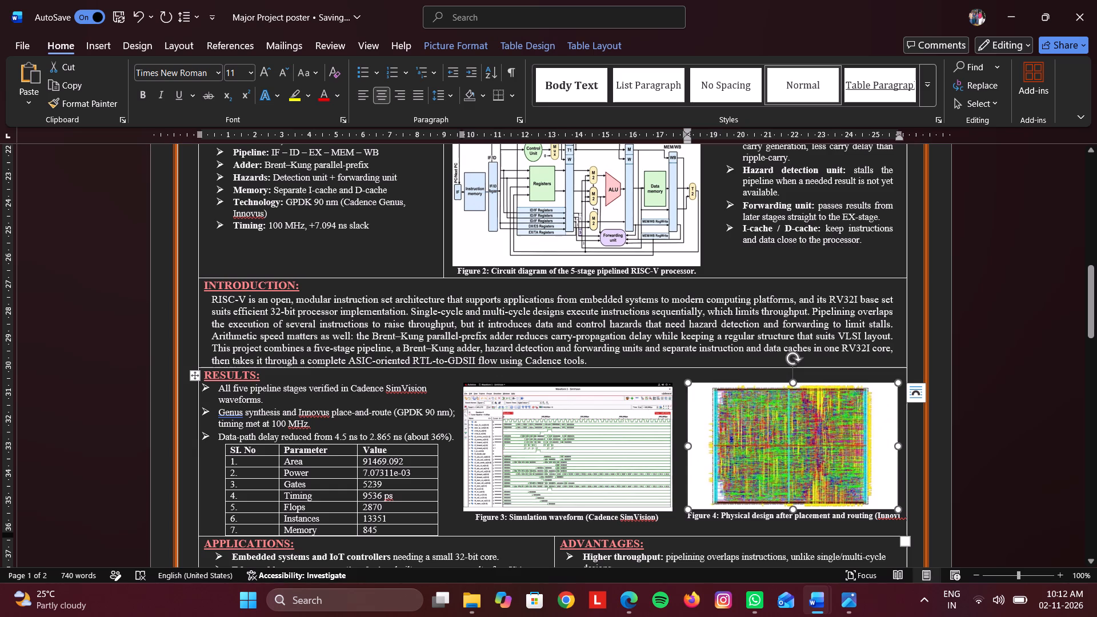
left_click(686, 447)
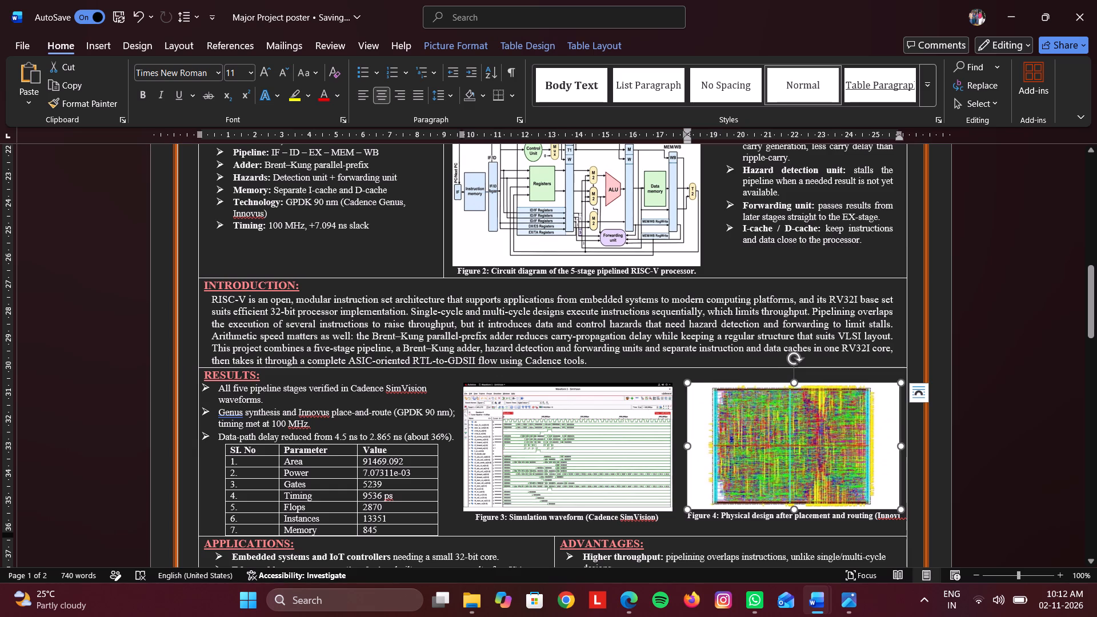
left_click_drag(901, 448, 895, 448)
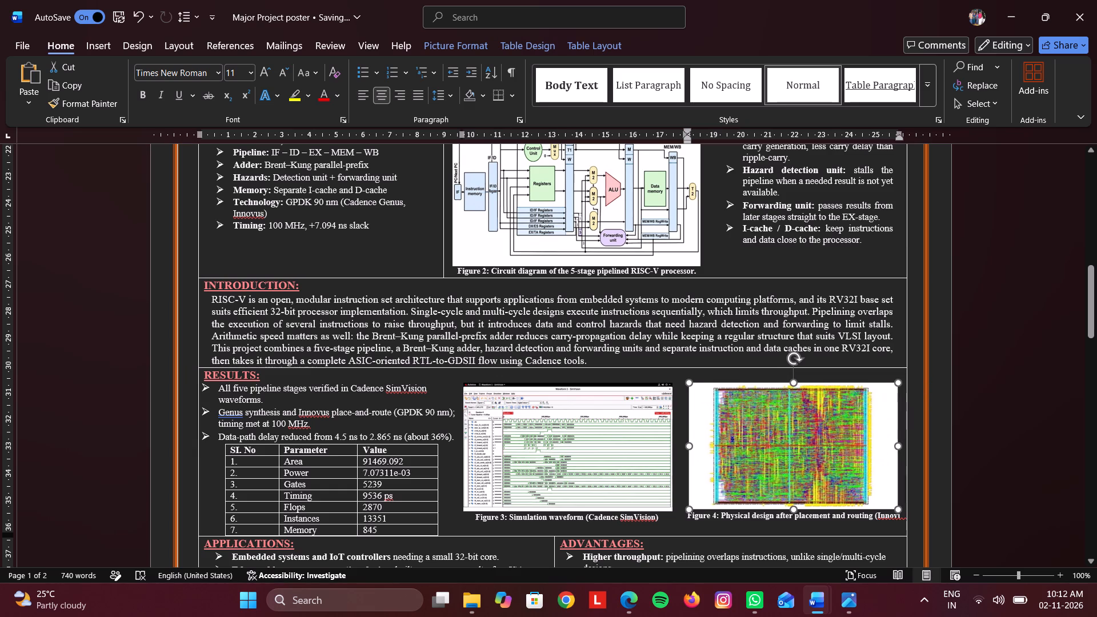
left_click_drag(895, 448, 895, 448)
Left-align the physical design picture within its cell.
left_click(686, 500)
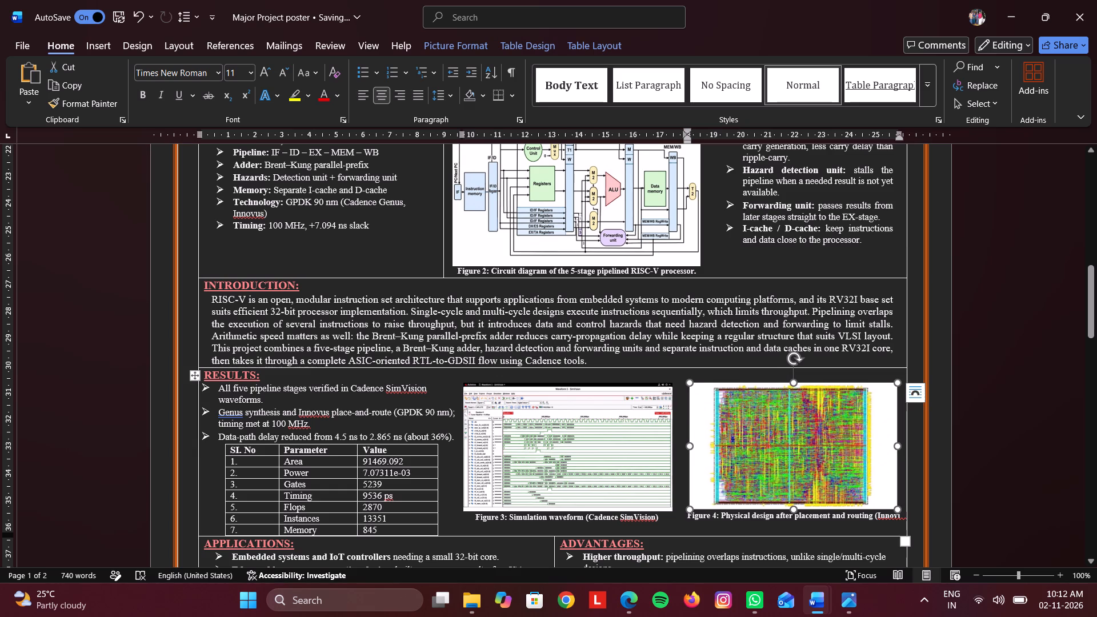
left_click(684, 499)
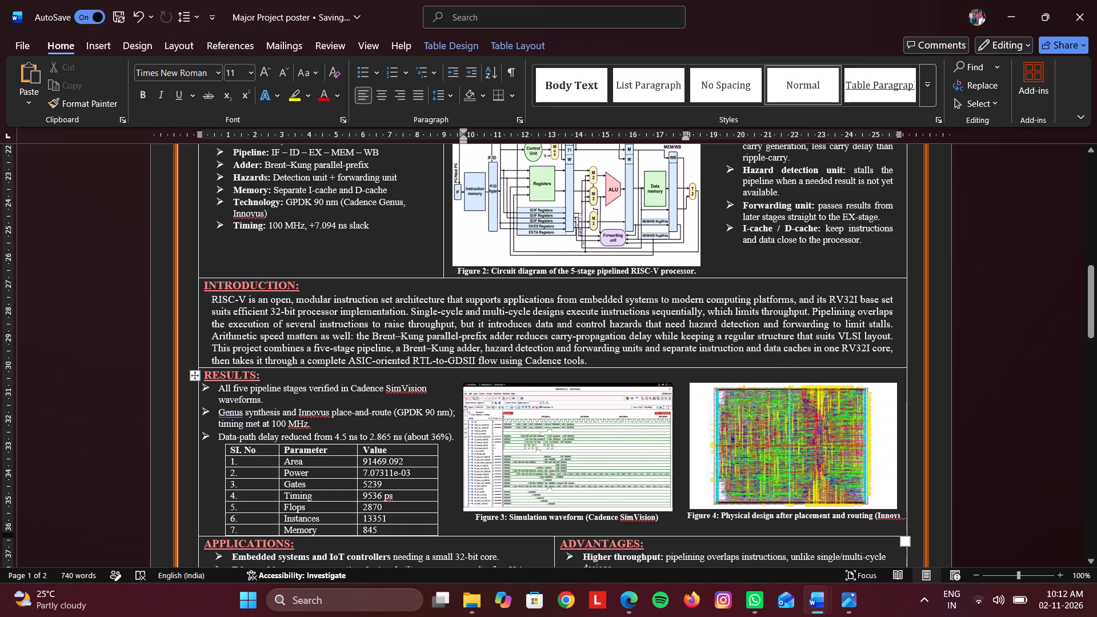
key("BackSpace")
left_click(684, 499)
key("Right")
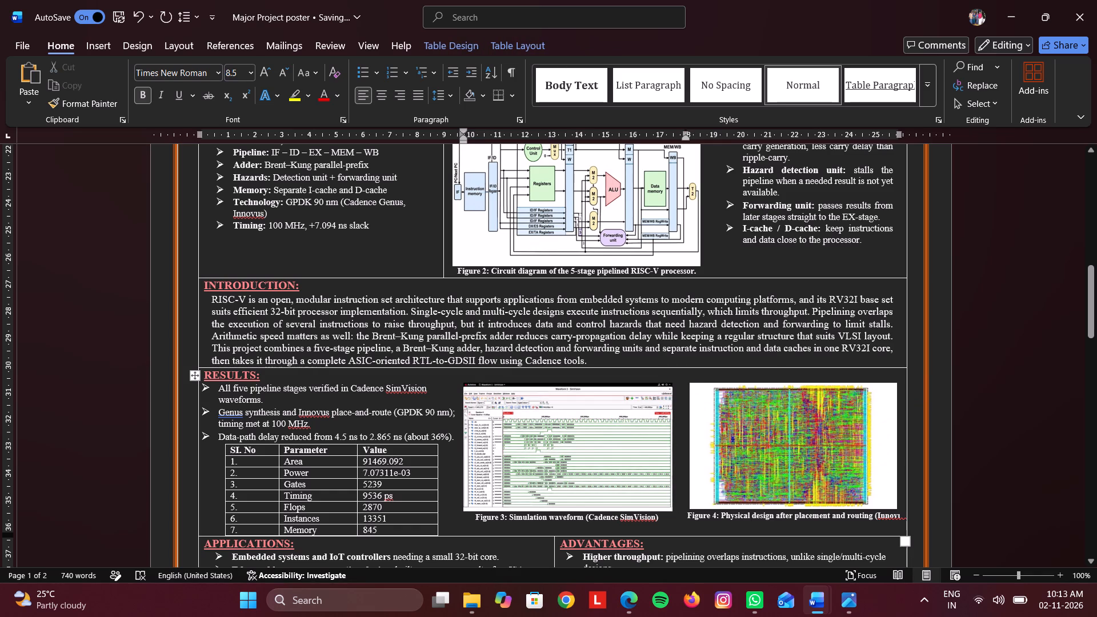
left_click(688, 499)
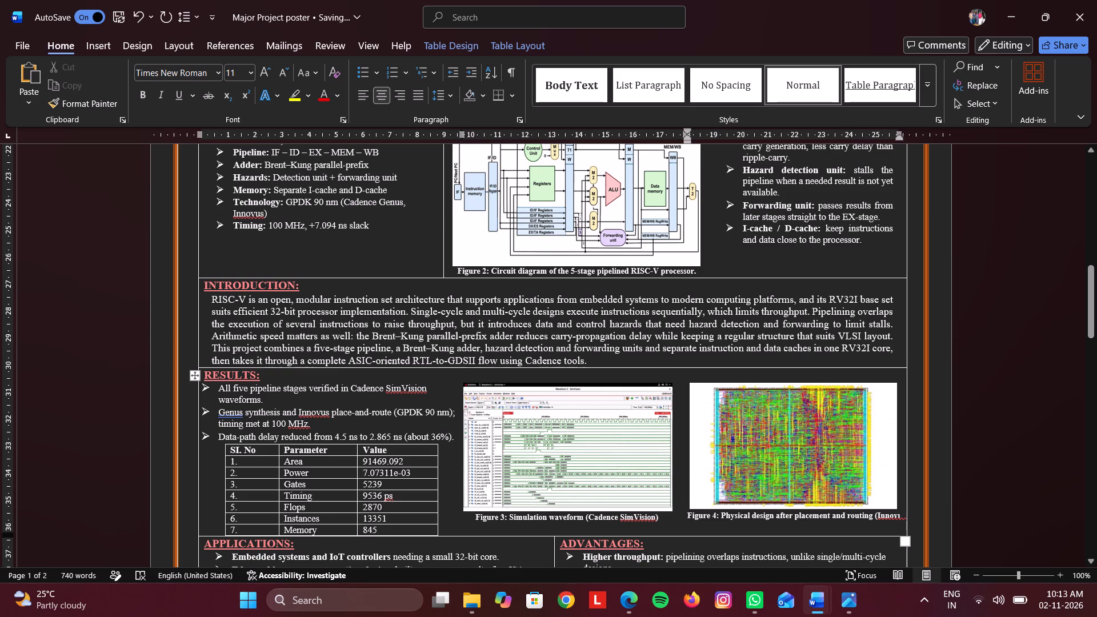
key("BackSpace")
key("BackSpace")
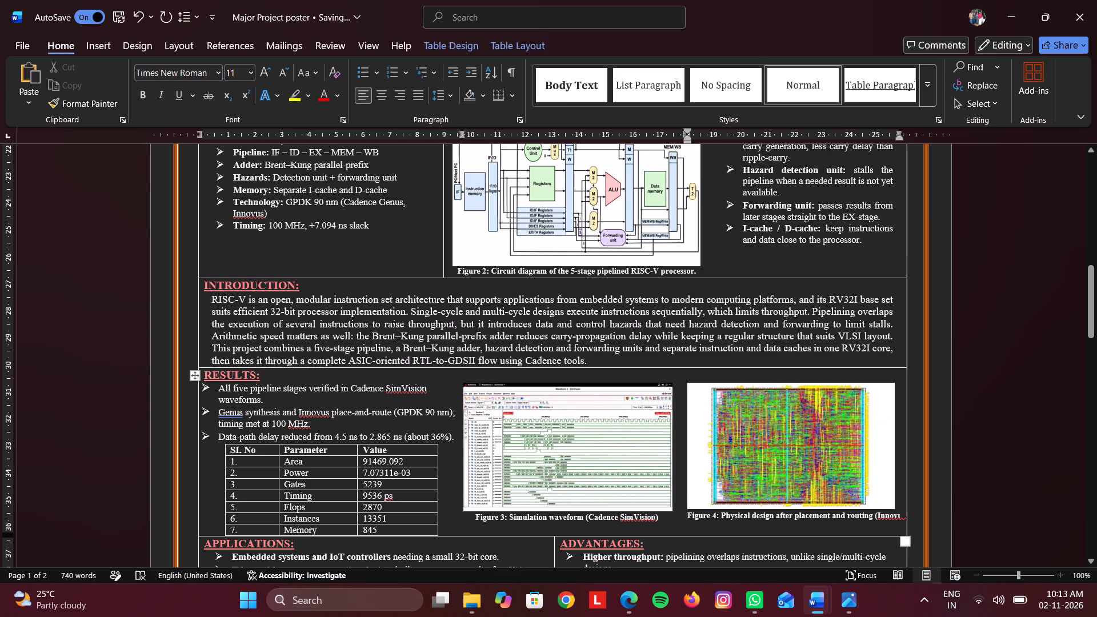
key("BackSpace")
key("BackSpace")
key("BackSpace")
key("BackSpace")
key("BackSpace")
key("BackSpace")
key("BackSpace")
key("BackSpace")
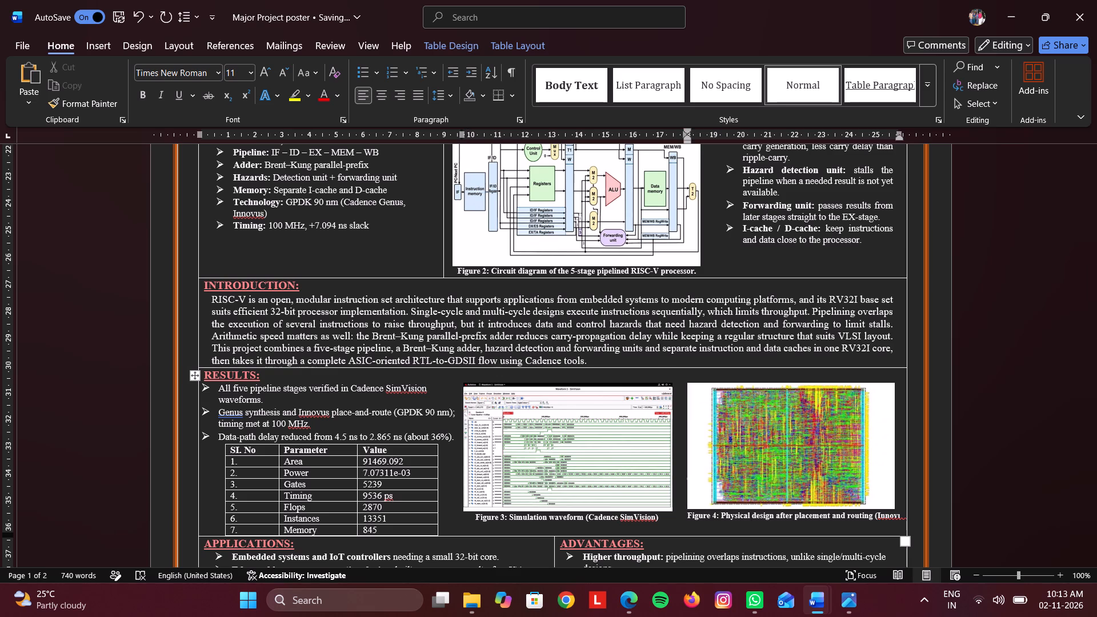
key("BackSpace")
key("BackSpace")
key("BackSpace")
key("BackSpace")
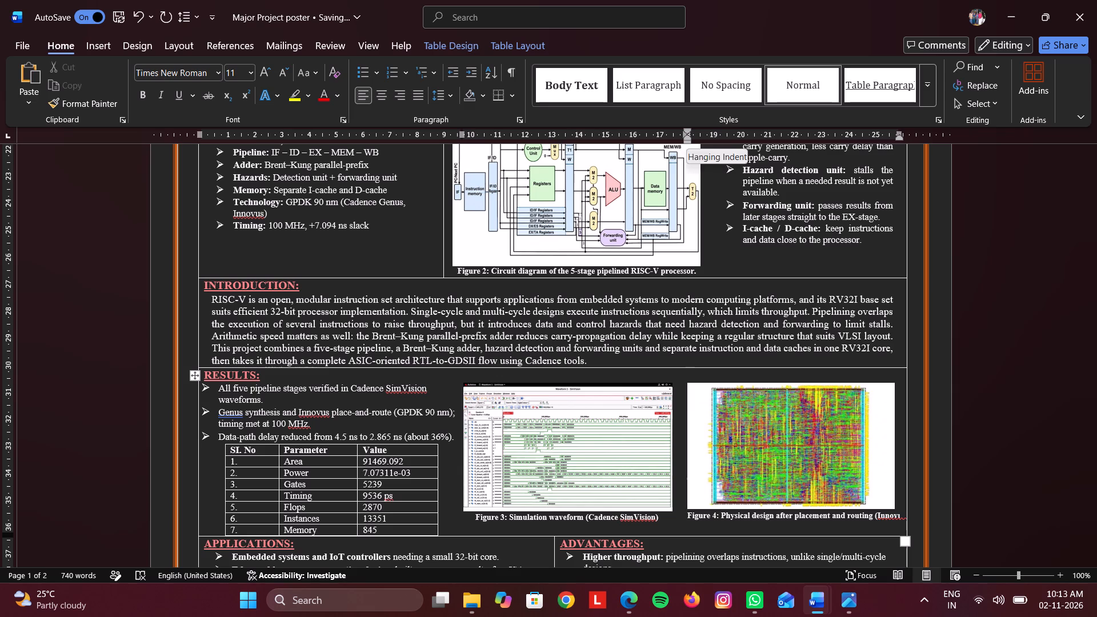
Reduce the physical design cell's hanging indent slightly and shift the Figure 4 caption left so that "(Innovus)" fits.
left_click_drag(687, 137, 678, 142)
left_click(778, 479)
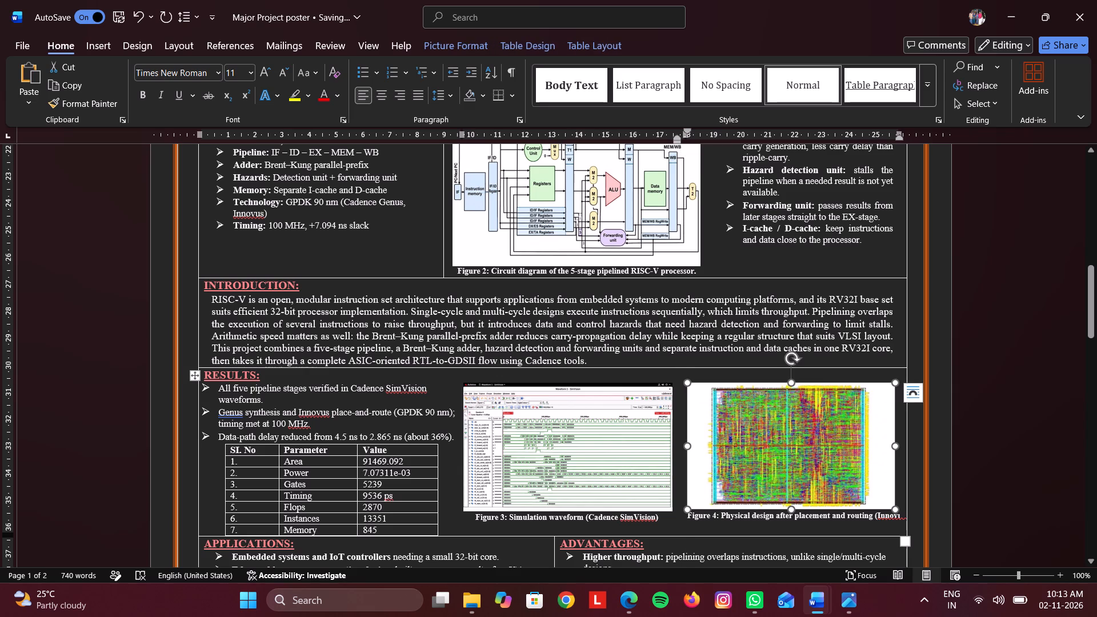
left_click(683, 500)
left_click(682, 500)
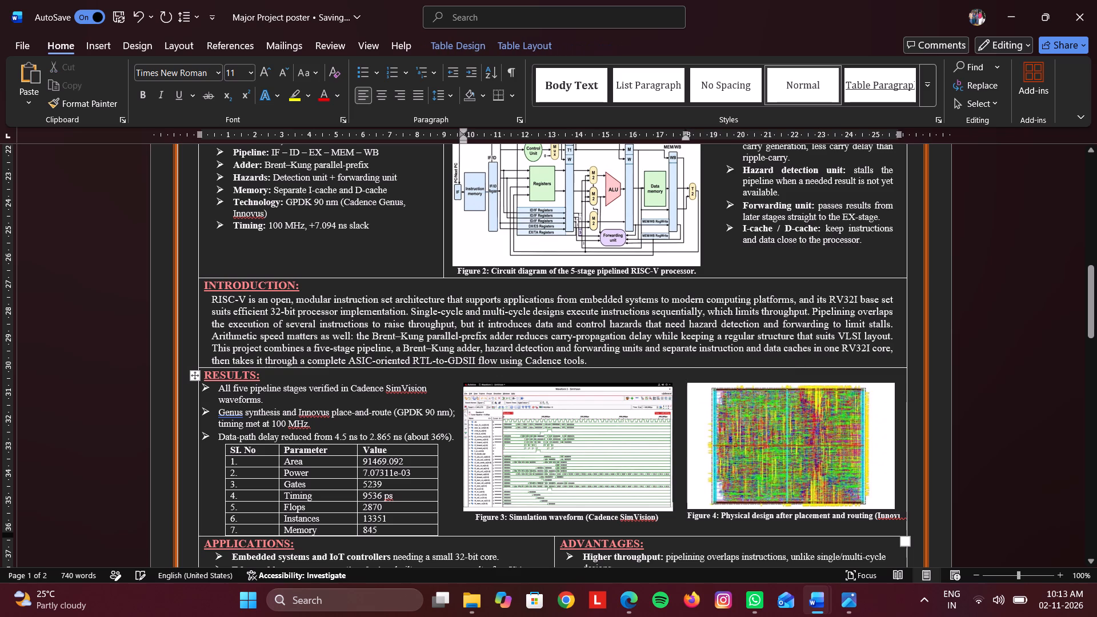
key("Right")
left_click(682, 500)
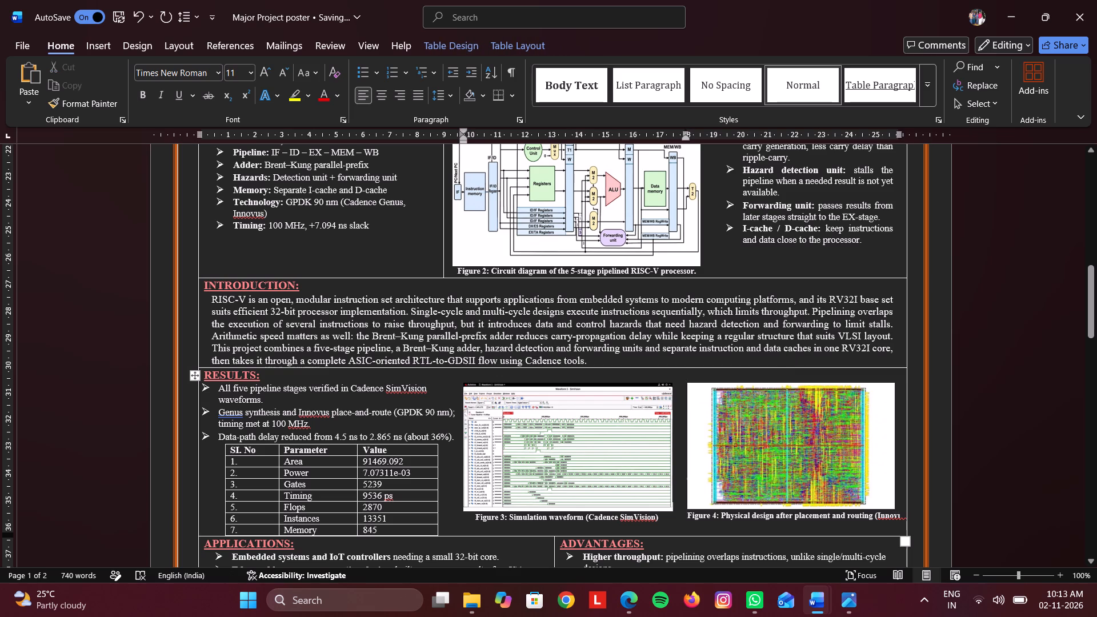
left_click(683, 500)
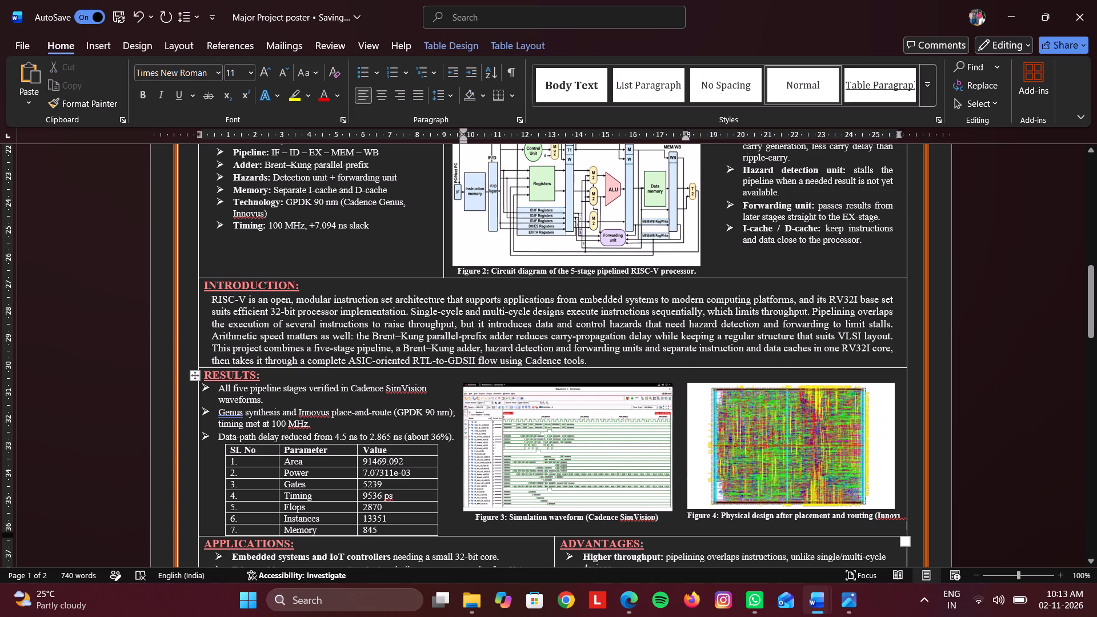
double_click(687, 500)
left_click(687, 500)
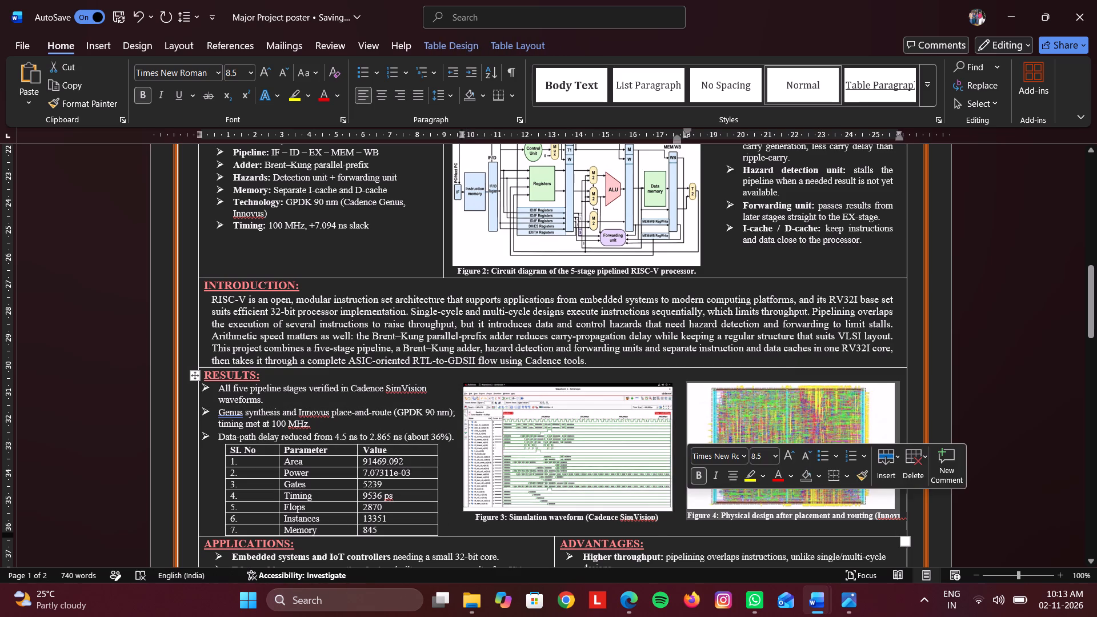
left_click(901, 515)
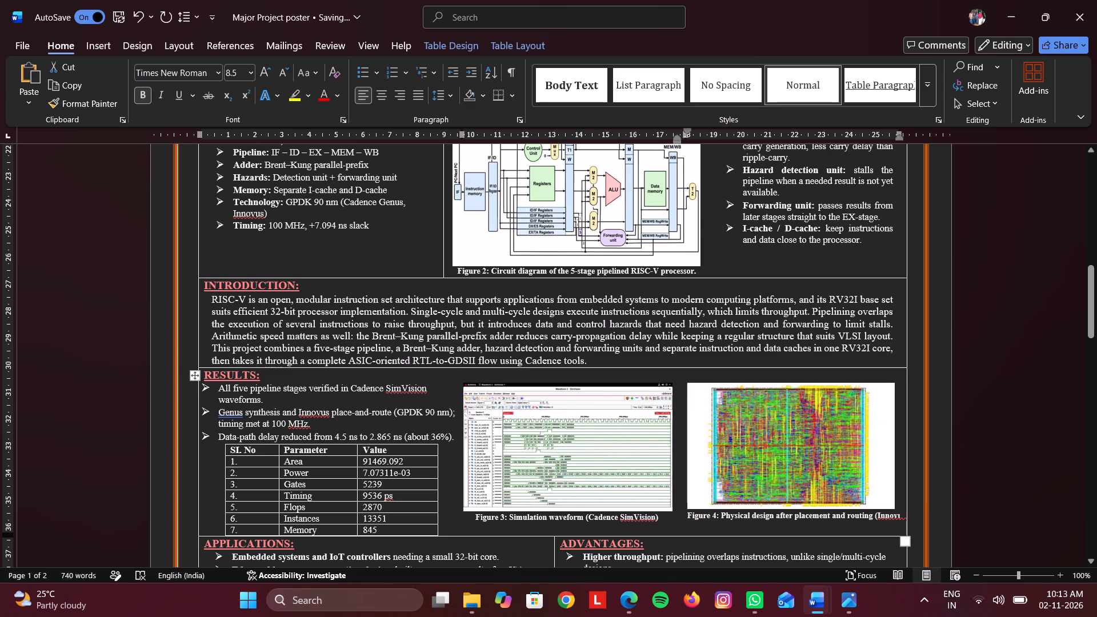
left_click(688, 516)
key("BackSpace")
key("BackSpace")
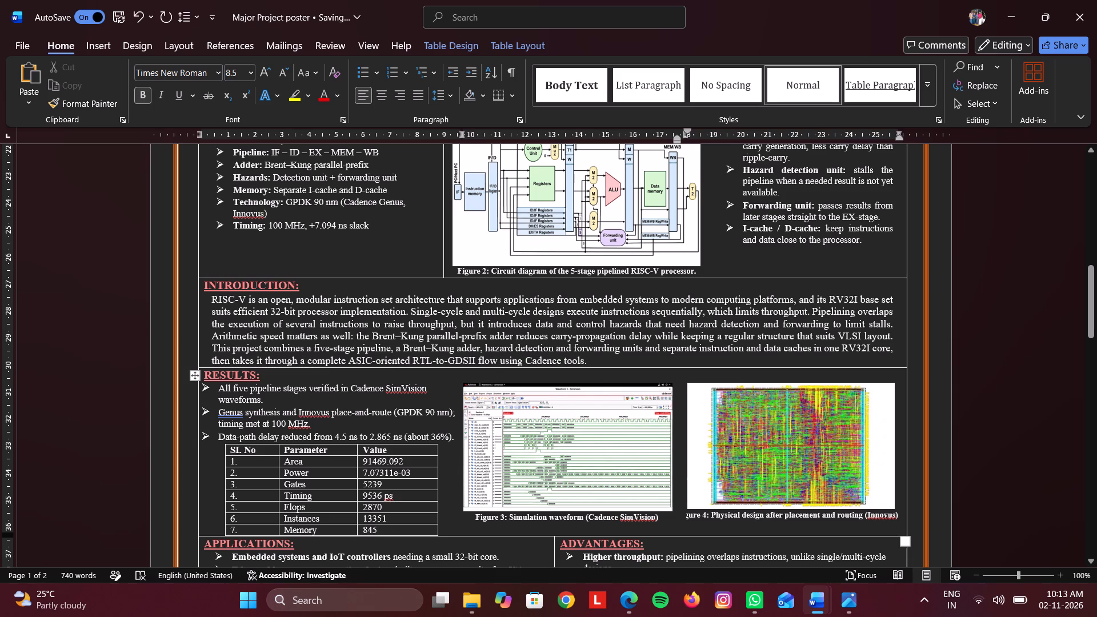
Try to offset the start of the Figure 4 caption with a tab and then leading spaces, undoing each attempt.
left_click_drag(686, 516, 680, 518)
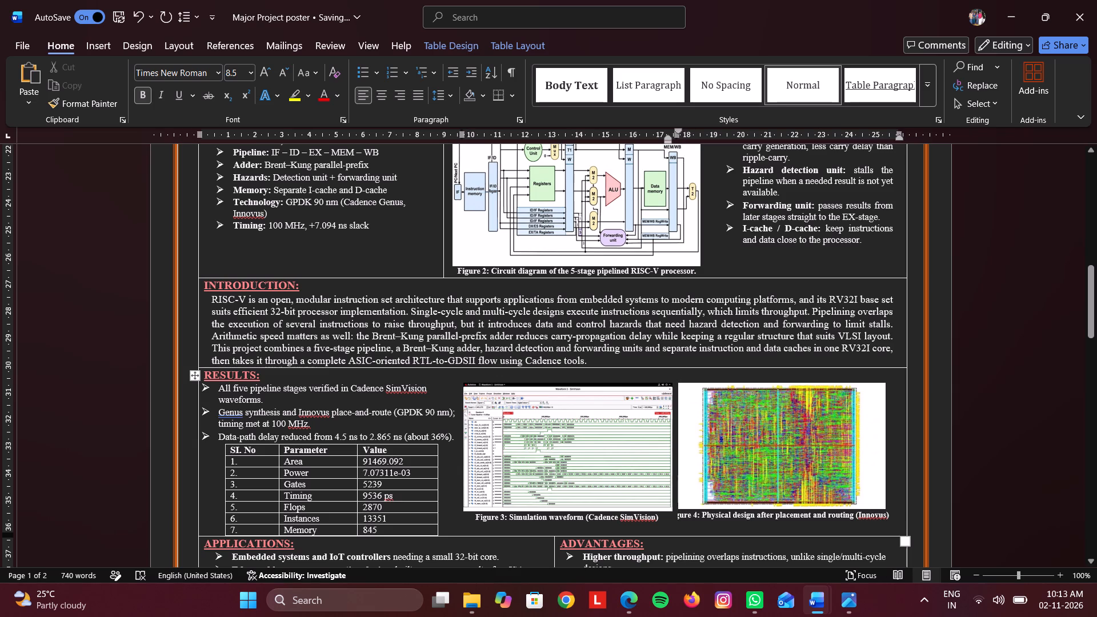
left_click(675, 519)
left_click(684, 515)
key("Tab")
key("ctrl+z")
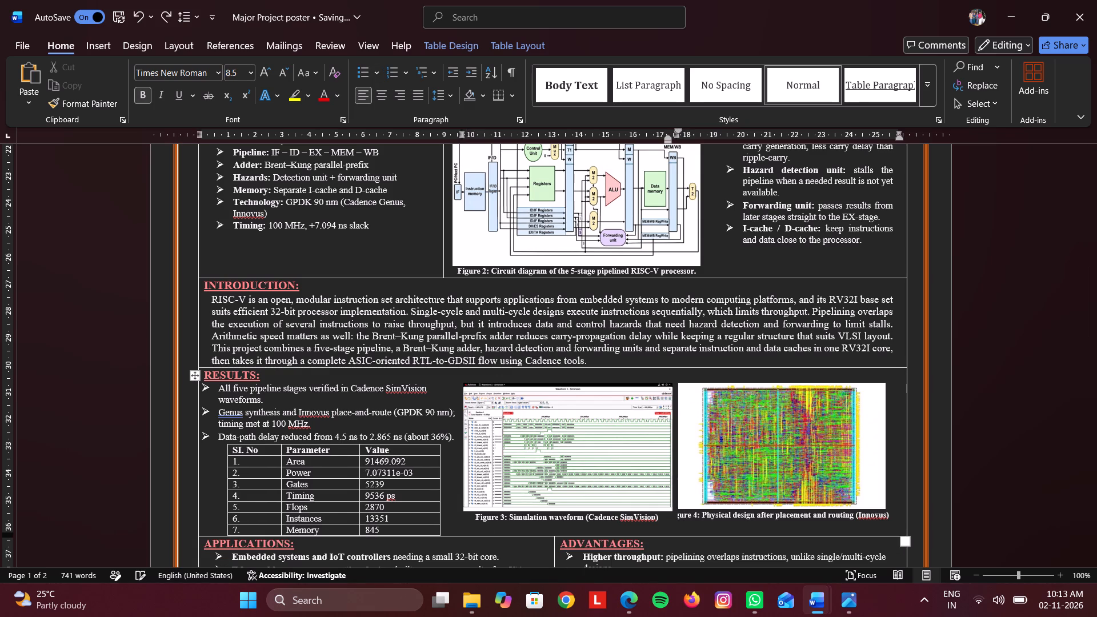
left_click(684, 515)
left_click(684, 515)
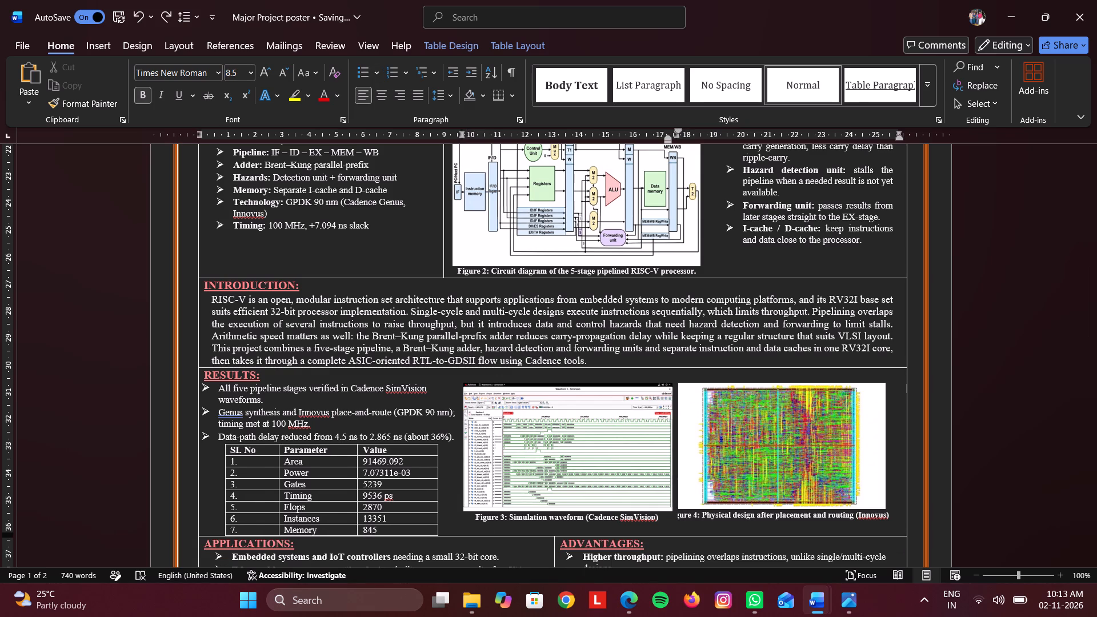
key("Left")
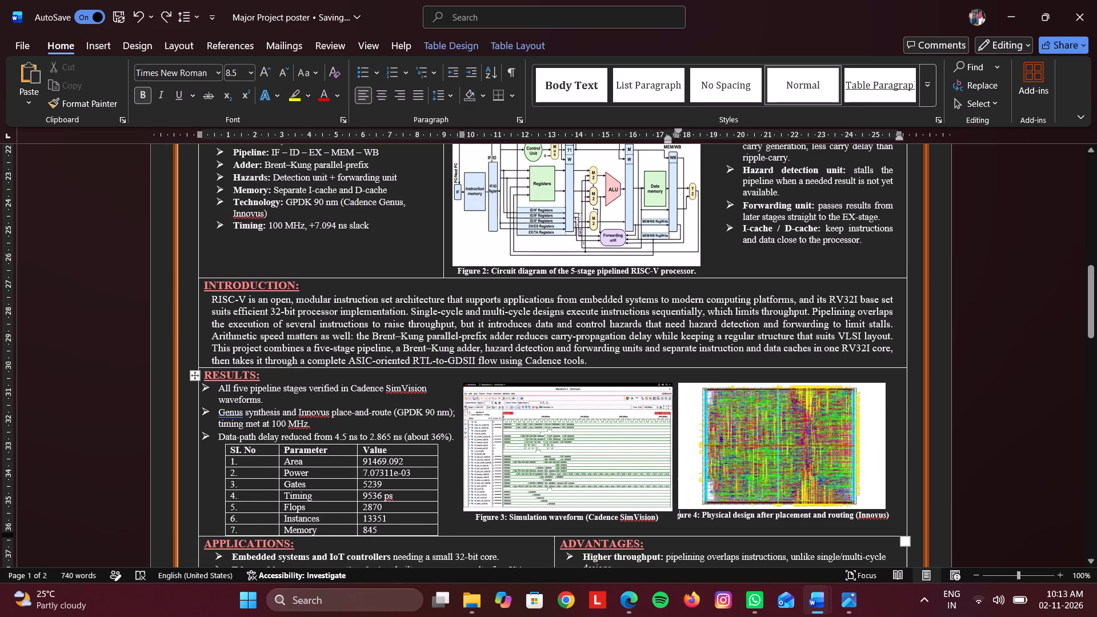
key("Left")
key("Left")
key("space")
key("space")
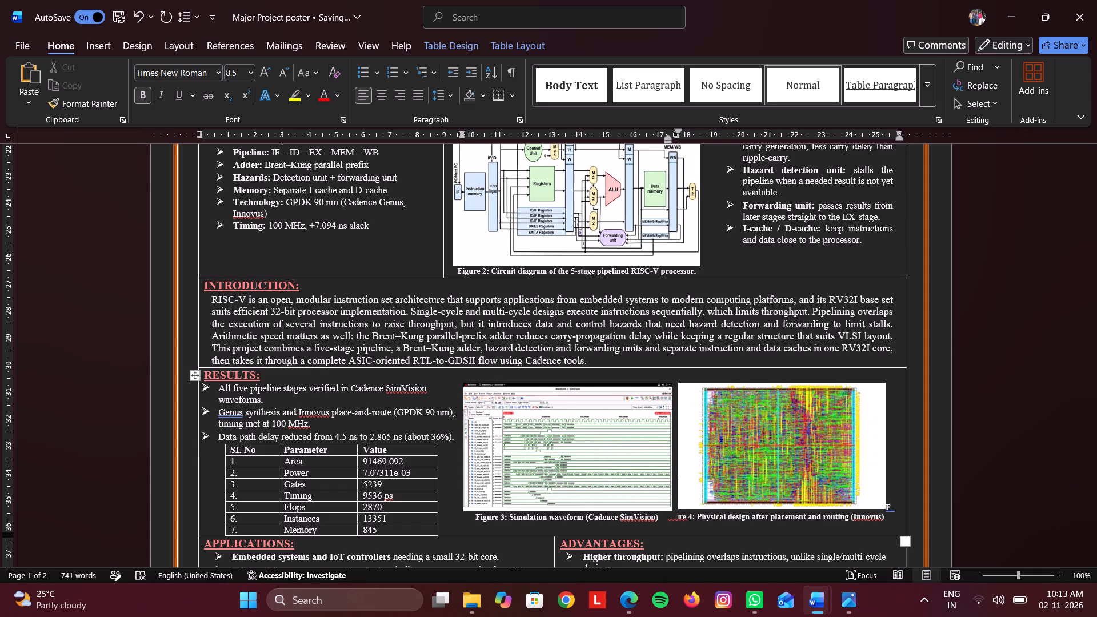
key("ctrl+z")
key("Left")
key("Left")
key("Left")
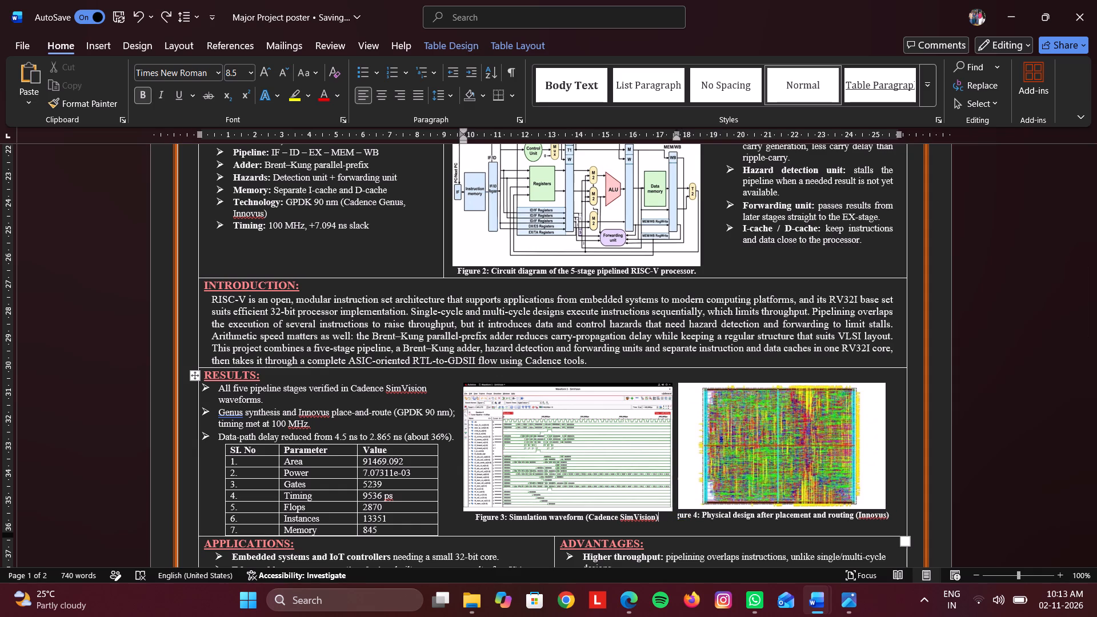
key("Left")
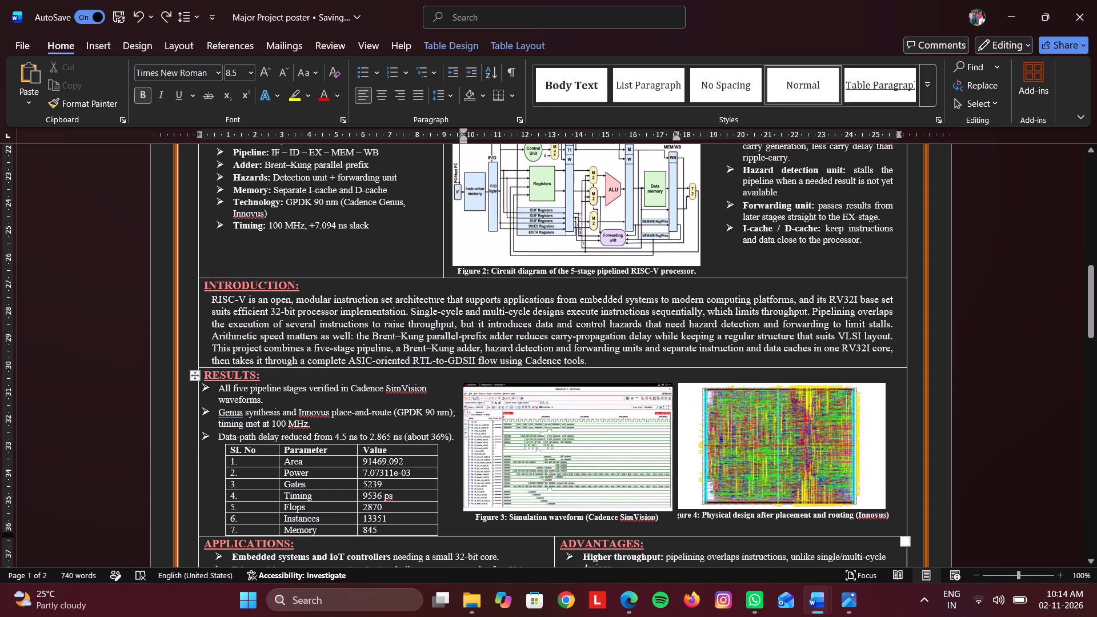
Move the hanging indent of the physical design picture and Figure 4 caption slightly inward so the full caption fits.
left_click(879, 516)
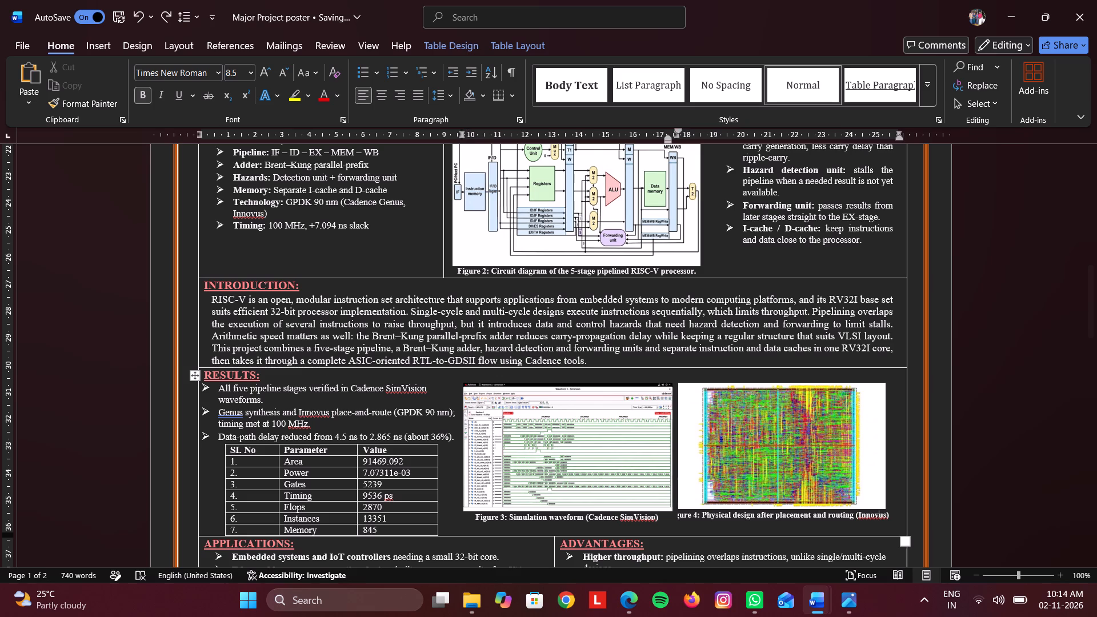
left_click_drag(668, 140, 678, 138)
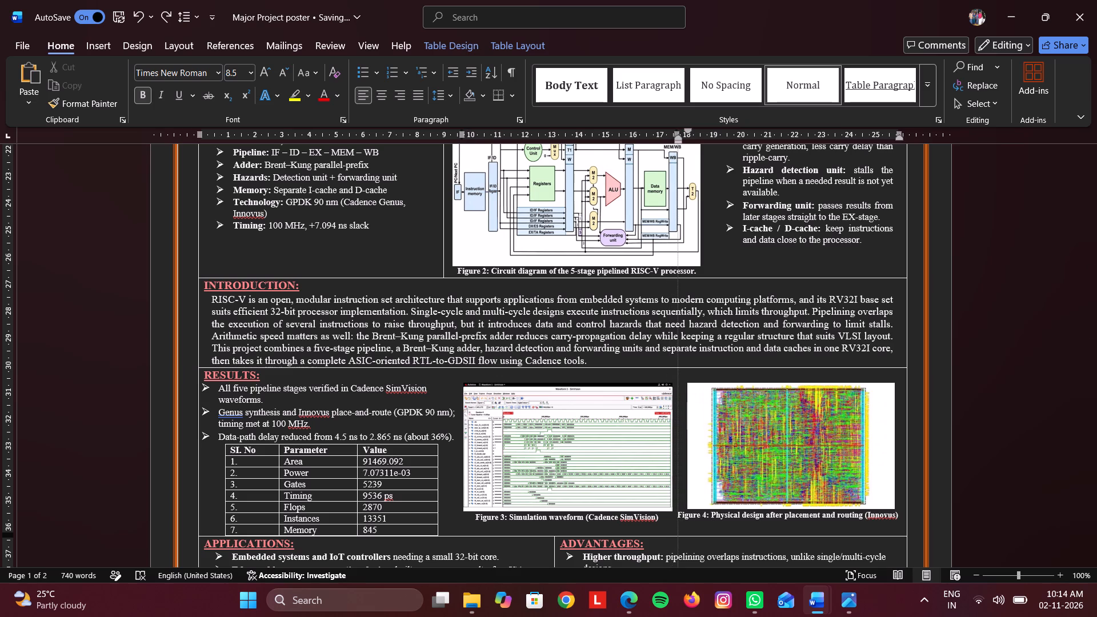
left_click_drag(678, 138, 678, 139)
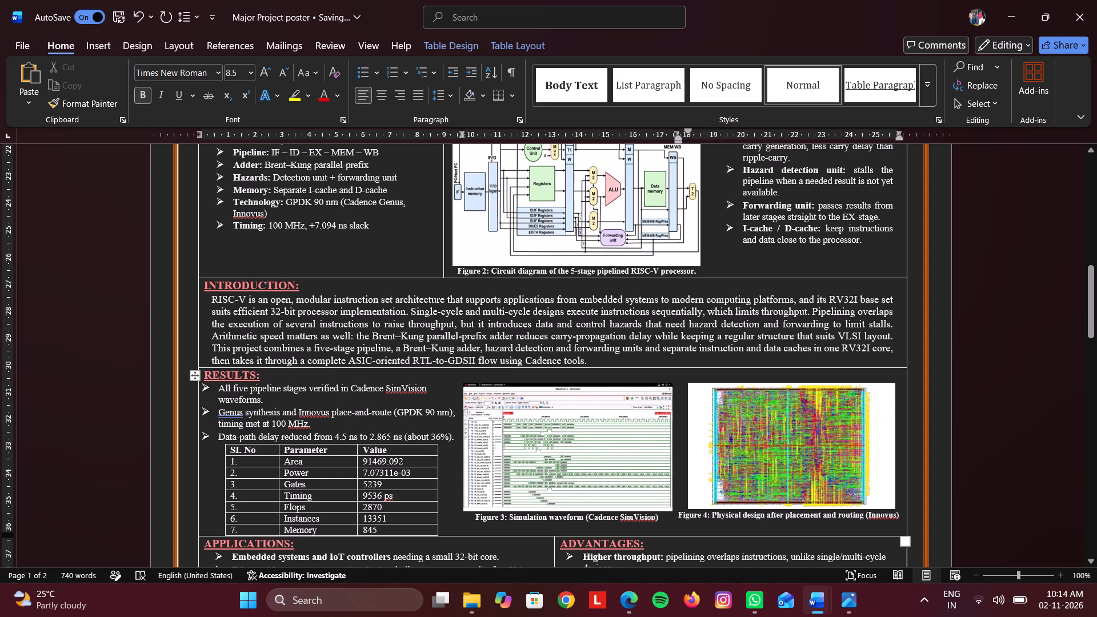
Review the bottom sections of the poster, switch to the Major Project Report document to examine section 6.3 Advantages, and return to the poster.
left_click(816, 459)
left_click(777, 303)
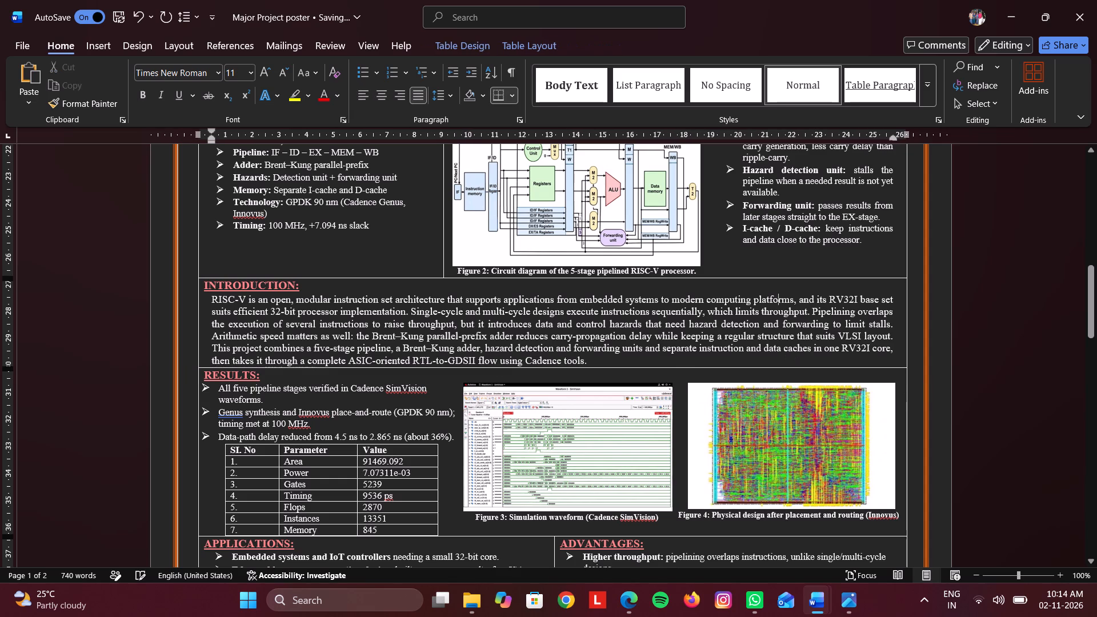
scroll(777, 303, "down", 2)
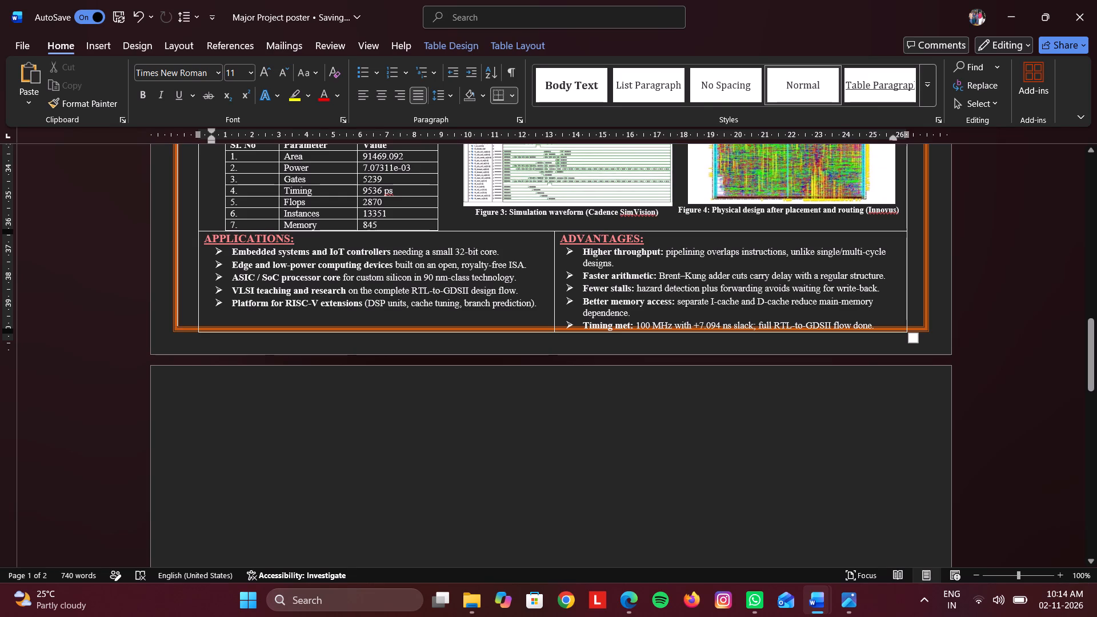
key("alt+Tab")
key("alt+Tab")
key("alt+Tab")
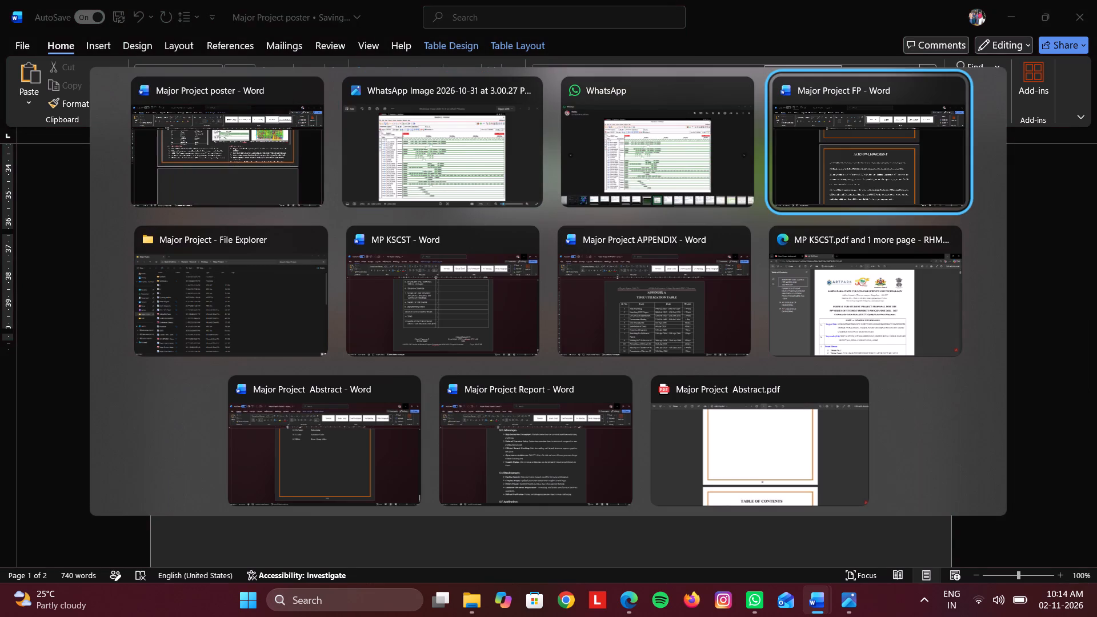
key("alt+Tab")
key("alt+Tab")
key("alt+Tab")
key("alt+Tab")
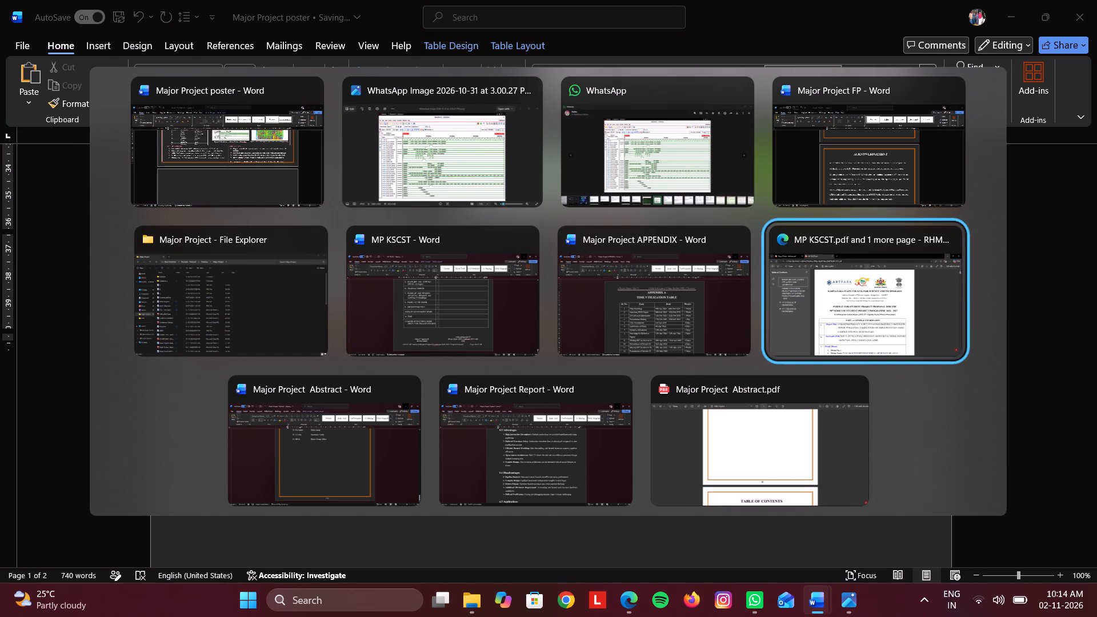
key("alt+Tab")
key("alt+Tab")
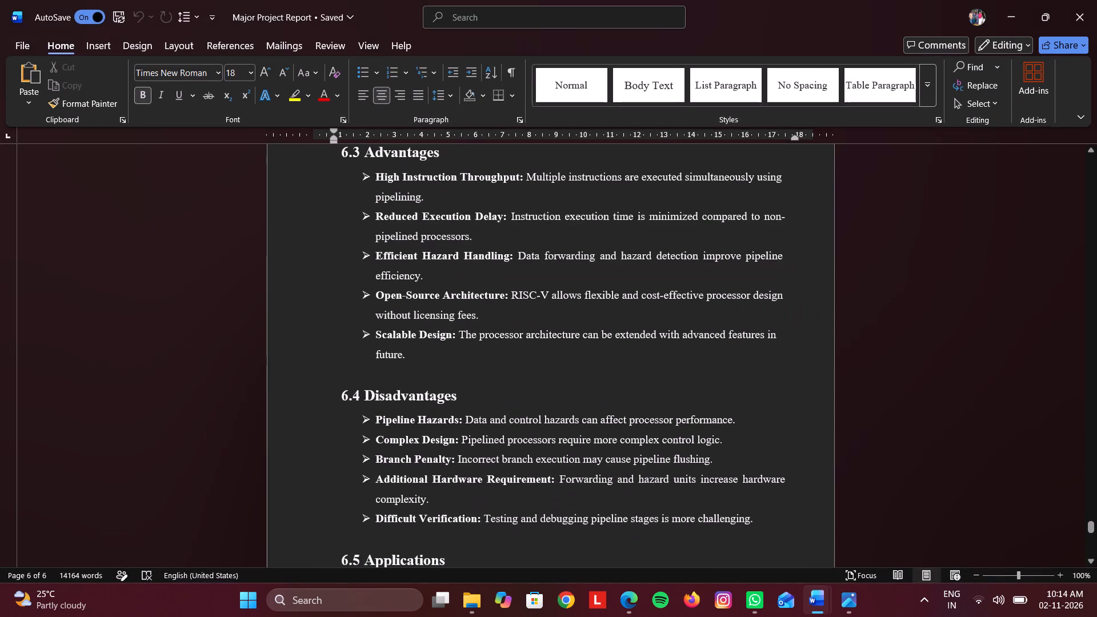
scroll(832, 222, "up", 2)
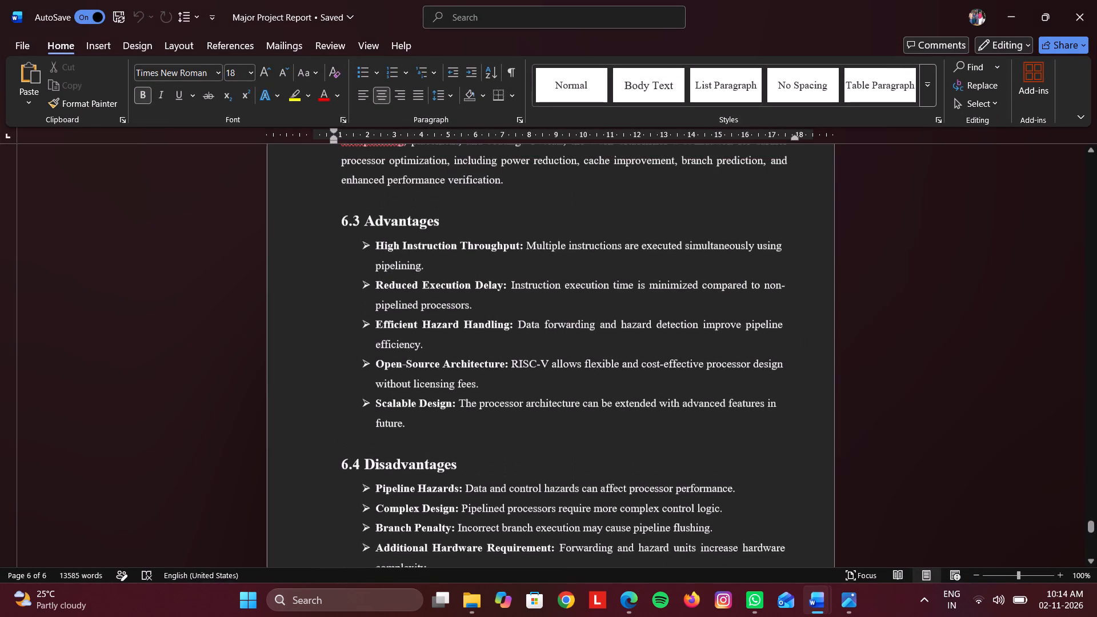
scroll(832, 222, "up", 2)
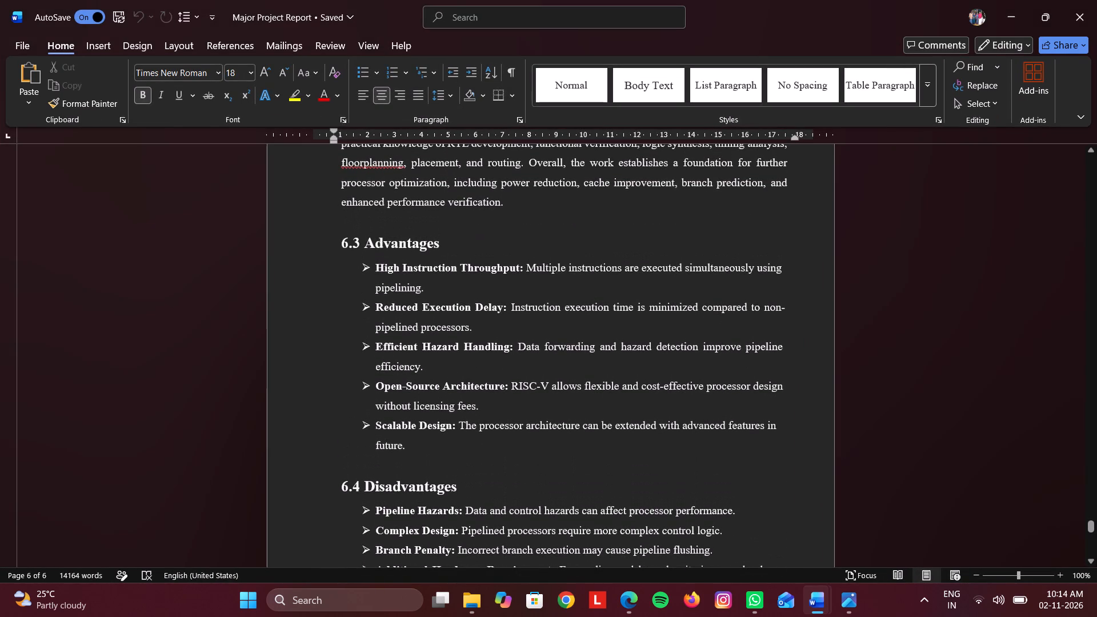
key("alt+Tab")
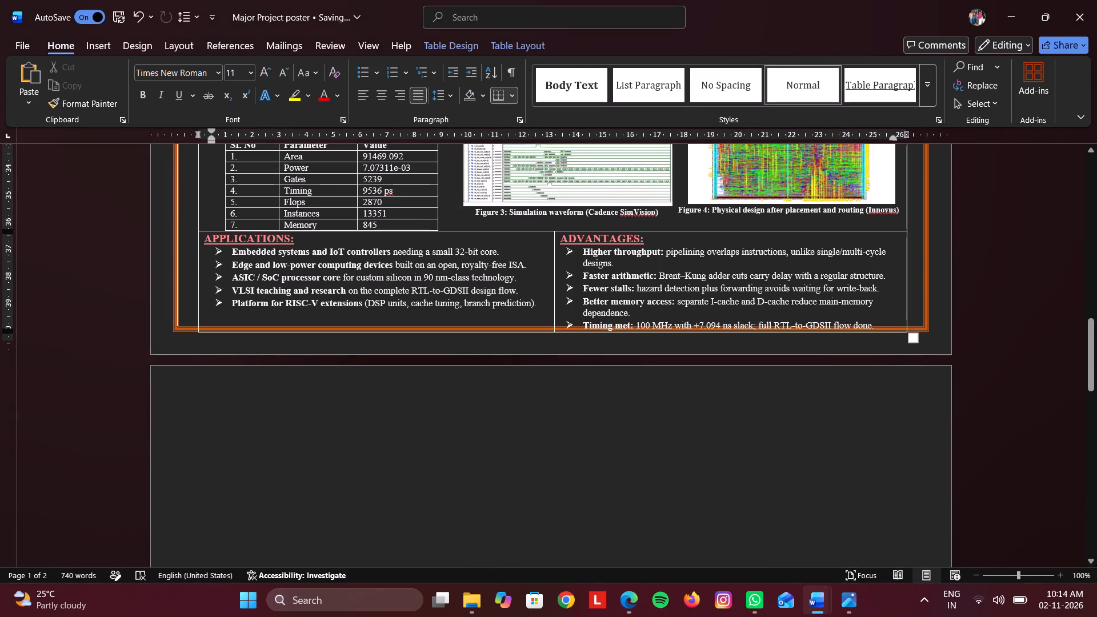
Narrow the round red logo beside the portrait in the poster header slightly.
scroll(602, 438, "up", 2)
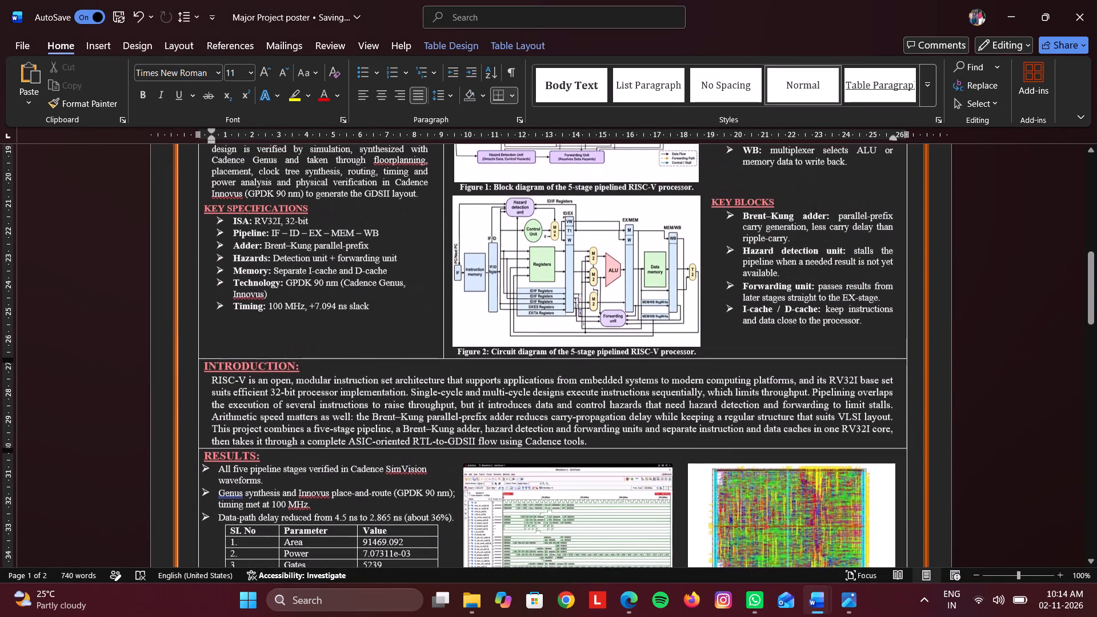
scroll(602, 438, "up", 3)
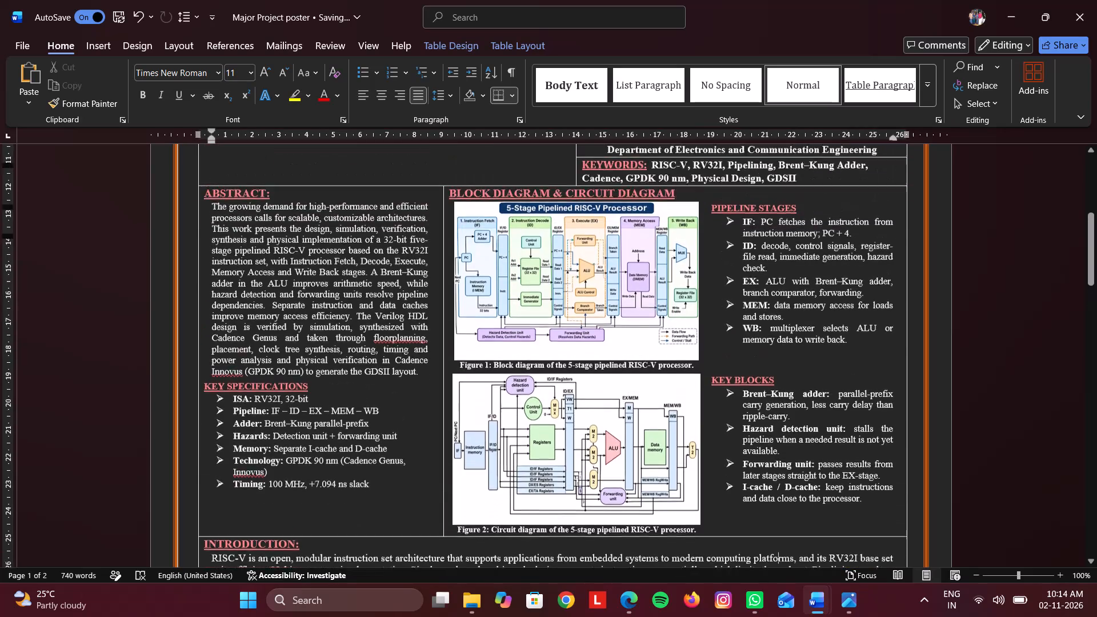
scroll(602, 438, "up", 1)
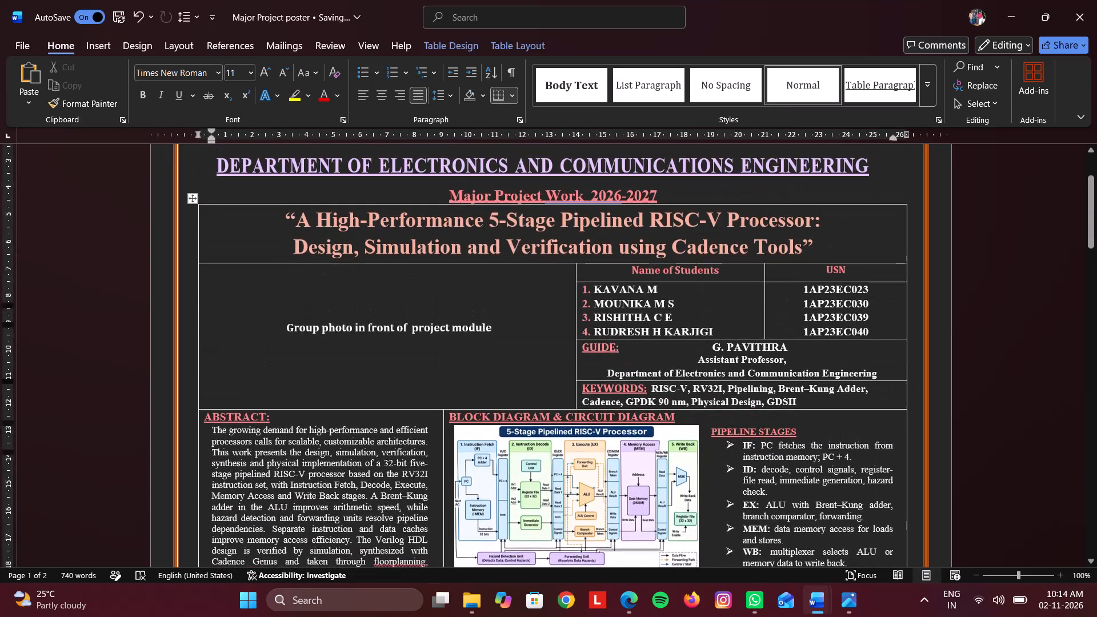
scroll(602, 438, "up", 2)
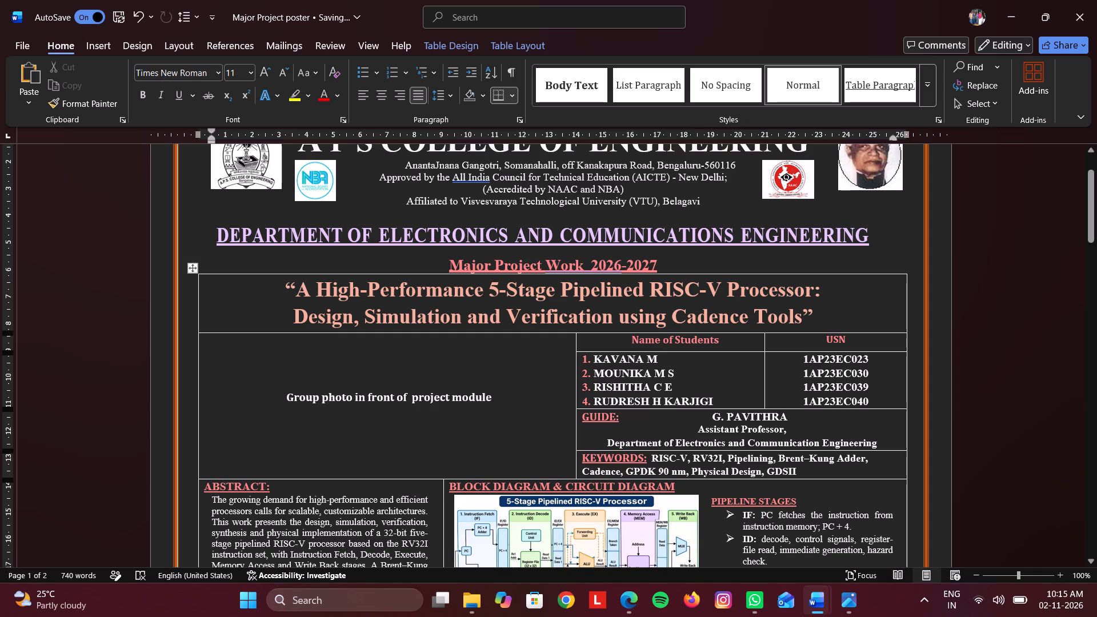
scroll(563, 340, "down", 2)
scroll(563, 340, "up", 3)
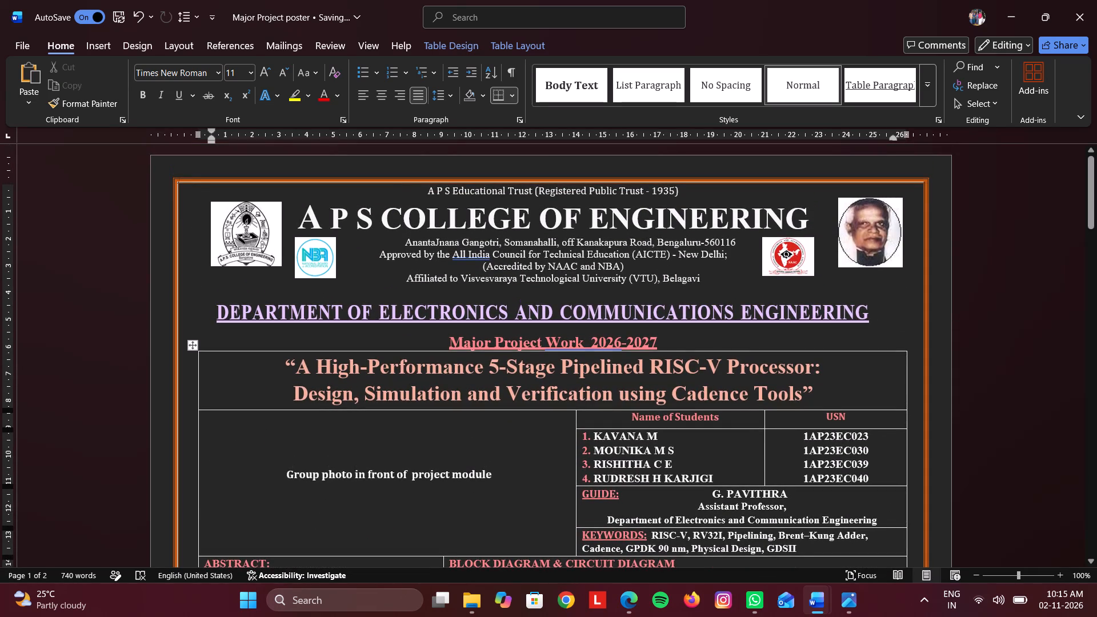
left_click(776, 257)
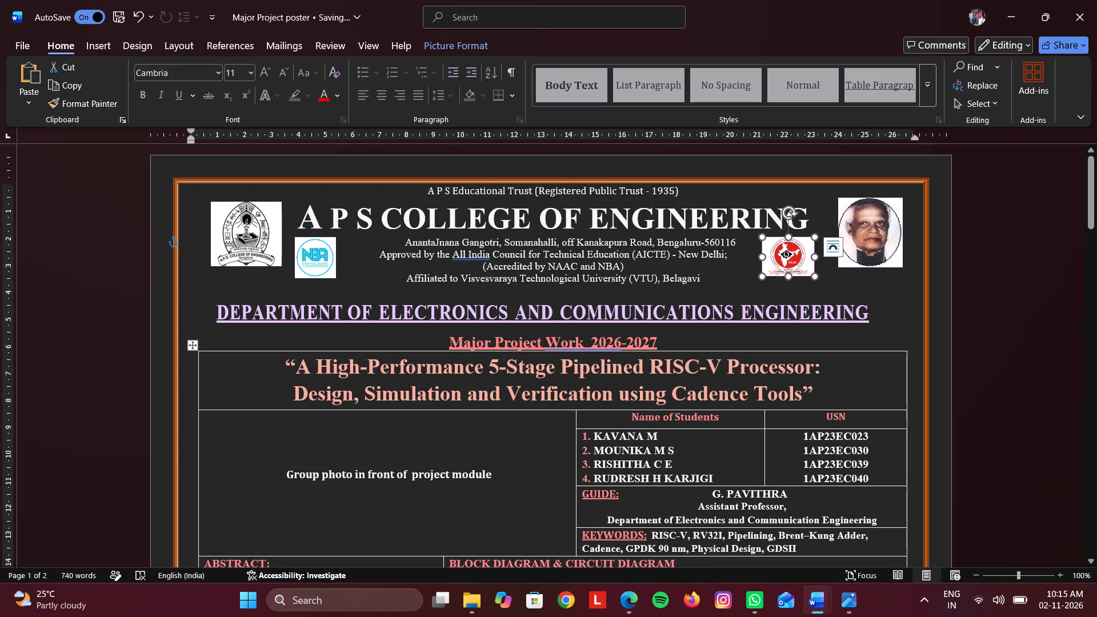
left_click(818, 258)
left_click_drag(818, 258, 808, 259)
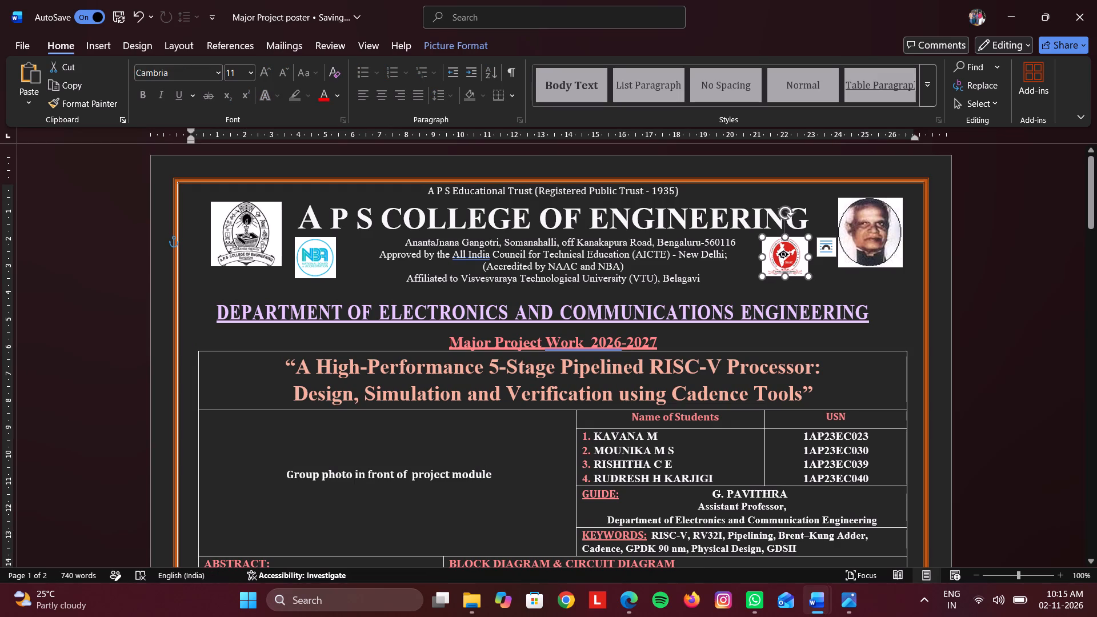
left_click(650, 310)
Copy the whole ADVANTAGES section, from its heading through the "Timing met" bullet.
scroll(650, 310, "down", 1)
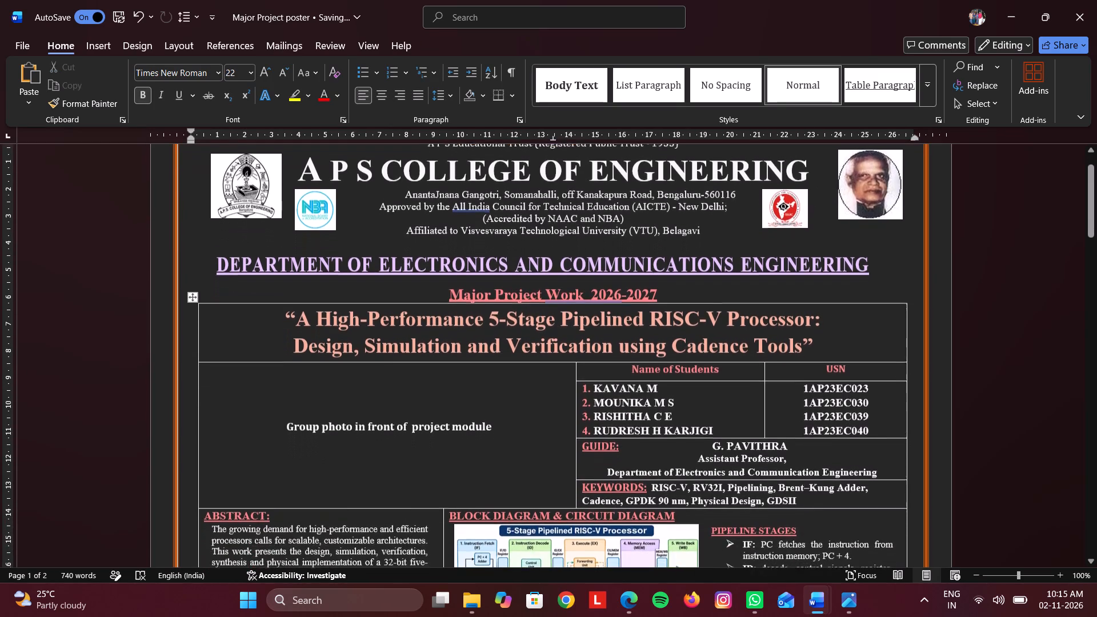
scroll(650, 310, "down", 5)
scroll(650, 310, "up", 1)
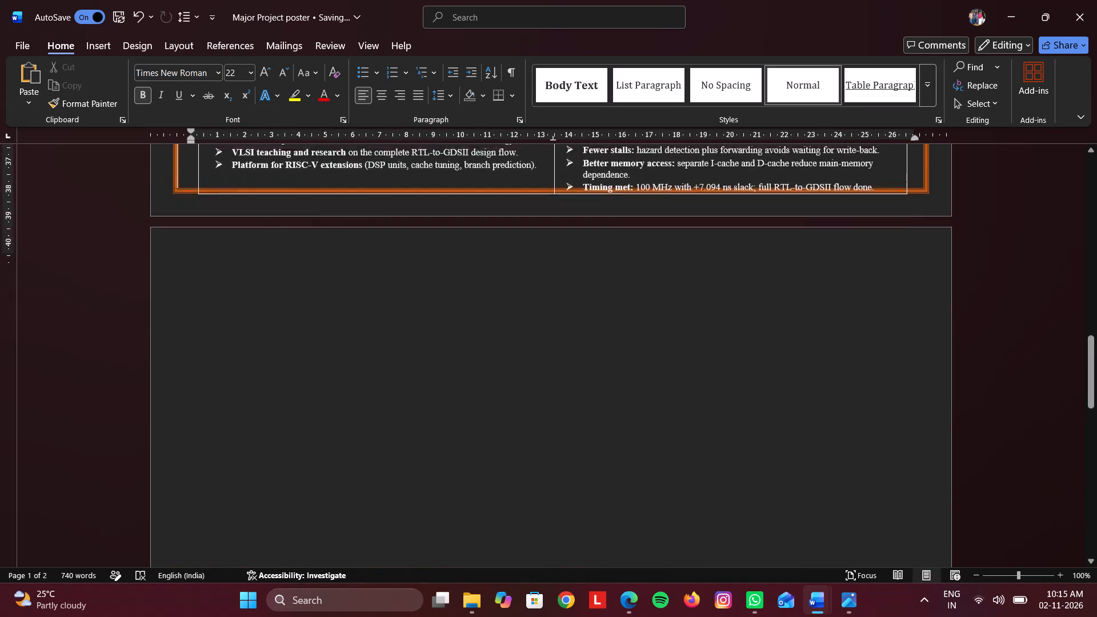
scroll(650, 310, "up", 1)
scroll(650, 310, "down", 1)
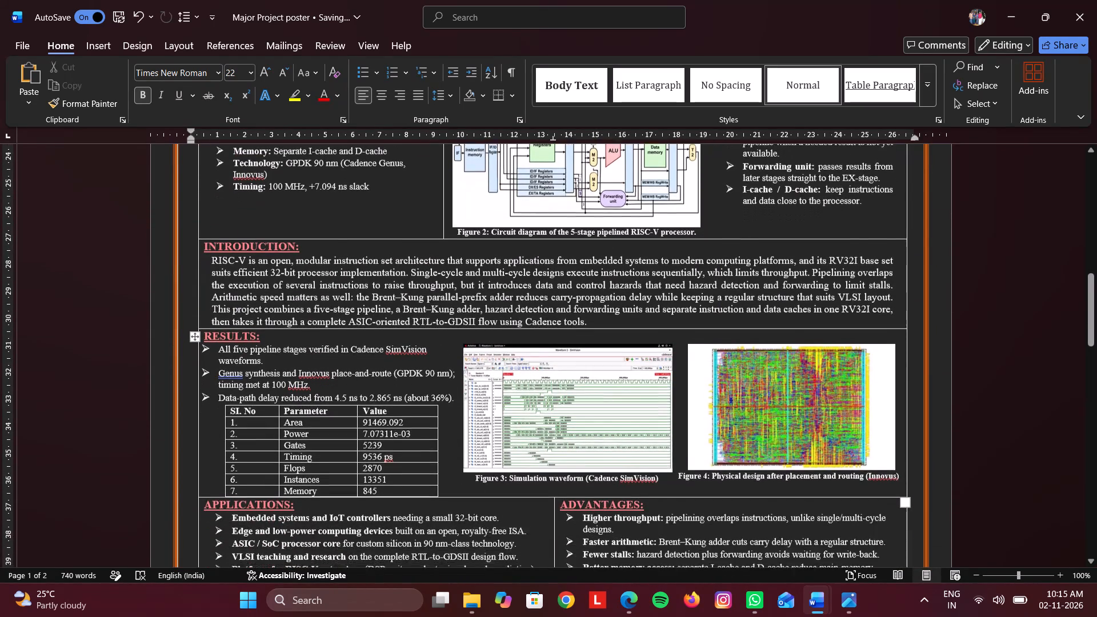
scroll(650, 310, "down", 2)
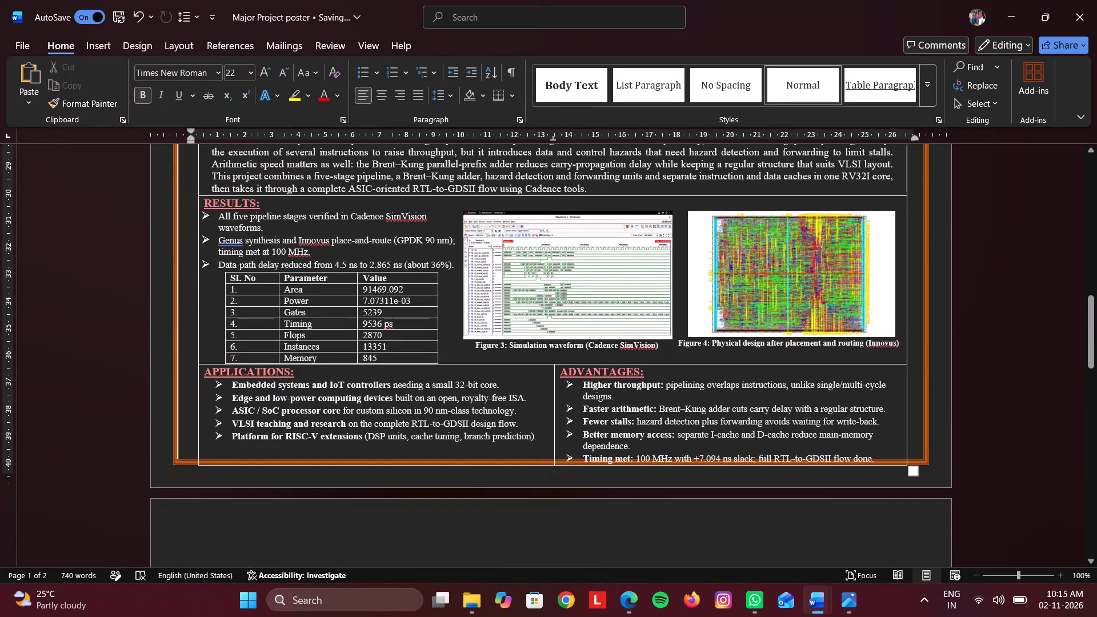
left_click_drag(882, 454, 673, 400)
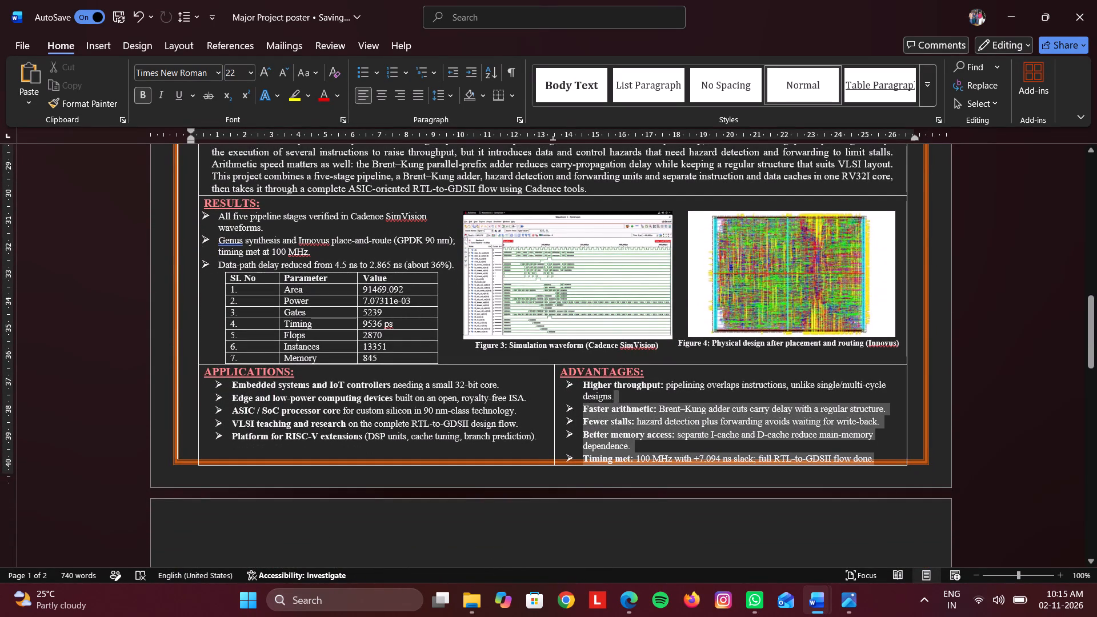
left_click_drag(673, 400, 572, 377)
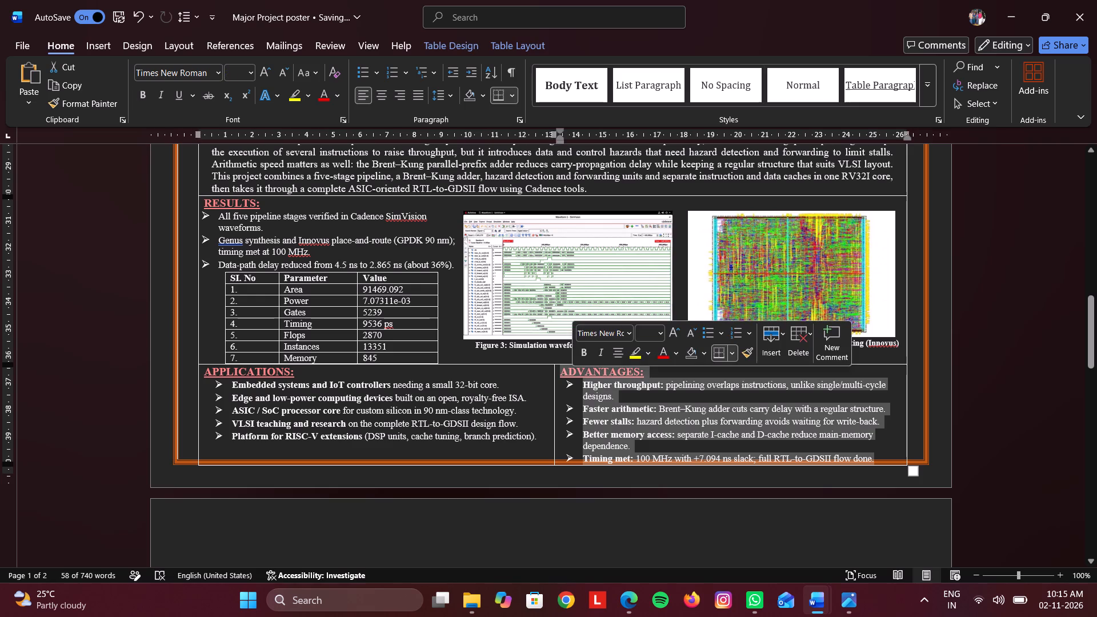
key("ctrl+c")
key("alt+Tab")
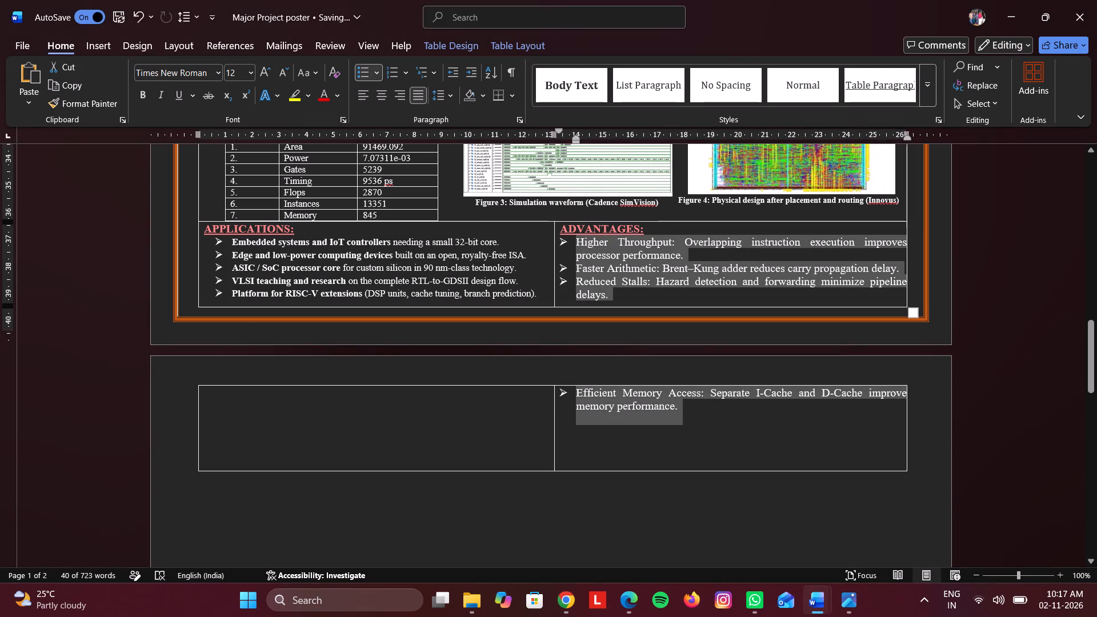
key("ctrl+v")
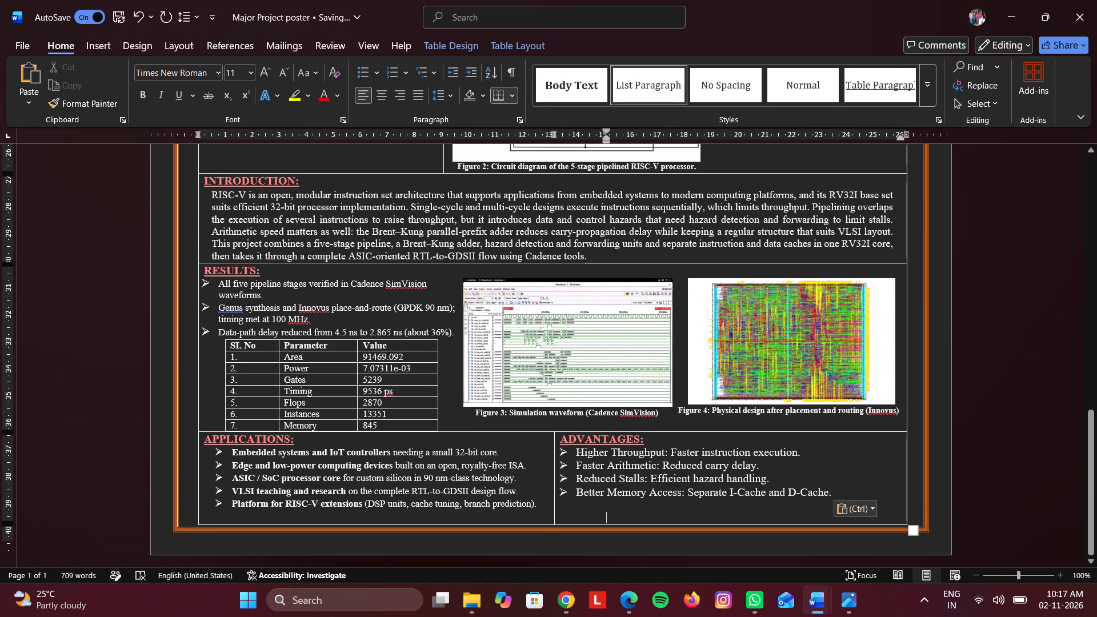
scroll(710, 425, "down", 1)
Switch to the ChatGPT chat in Chrome, send the prompt "5" and copy the fifth advantage it returns.
key("alt+Tab")
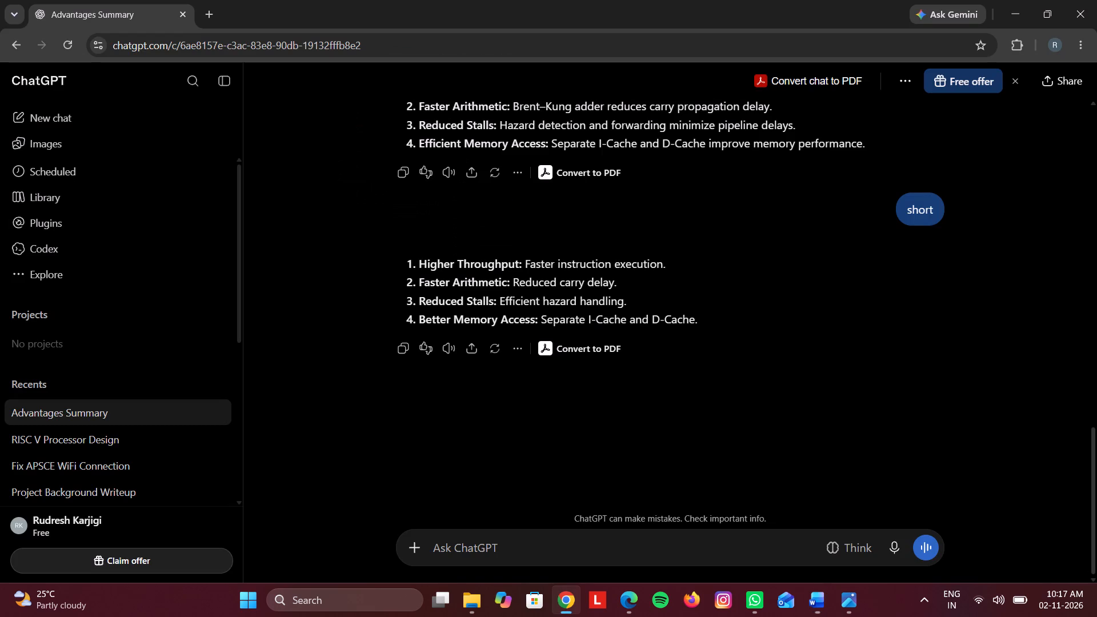
key("2")
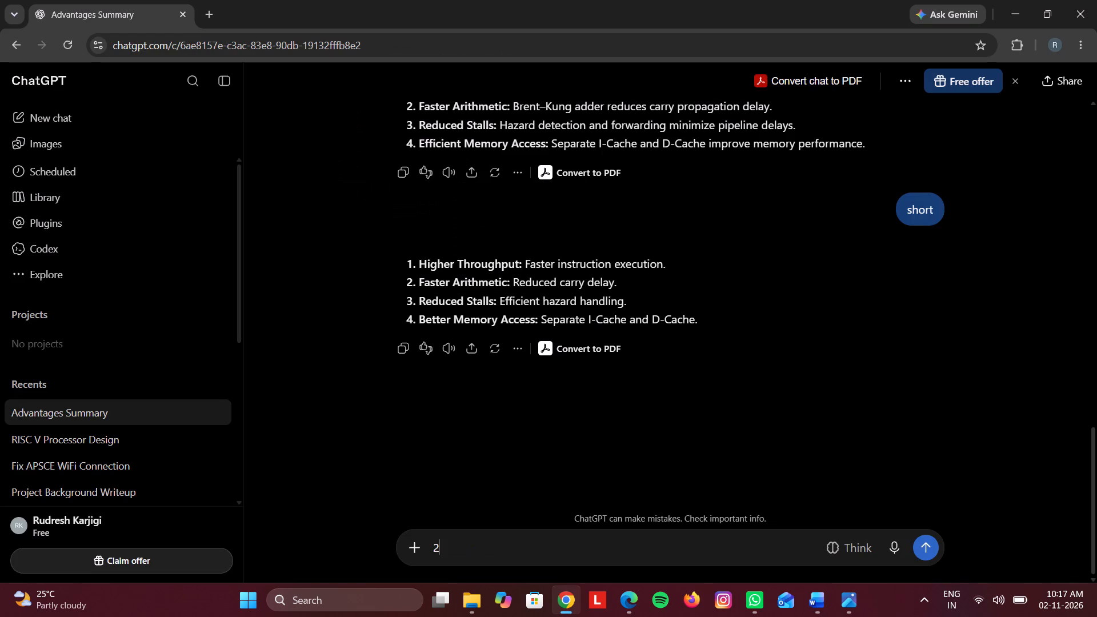
key("BackSpace")
key("5")
key("Return")
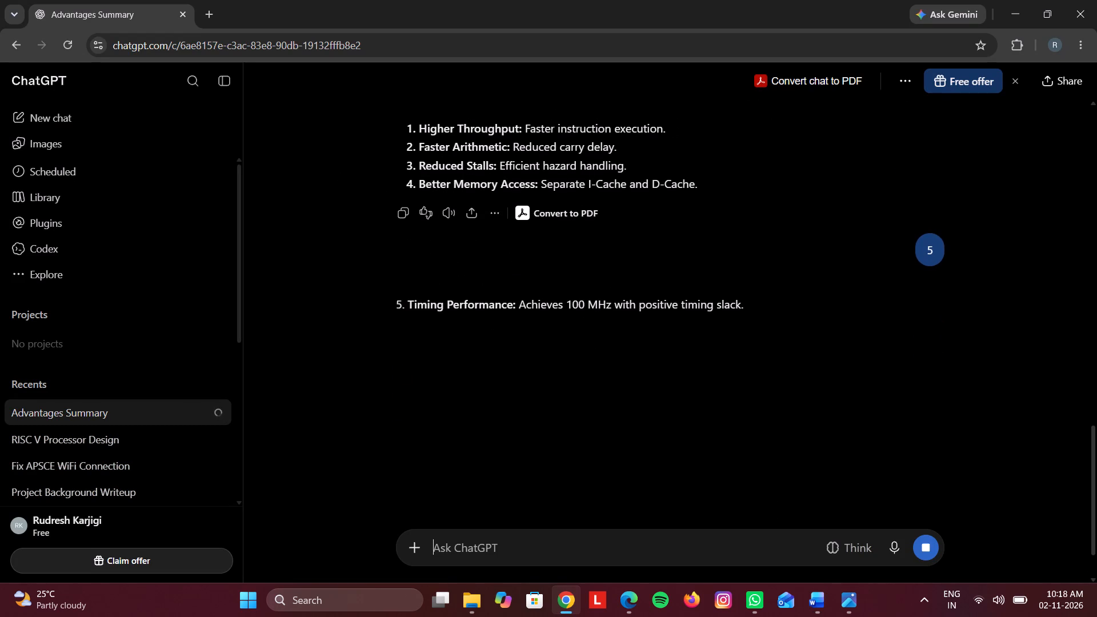
left_click(401, 331)
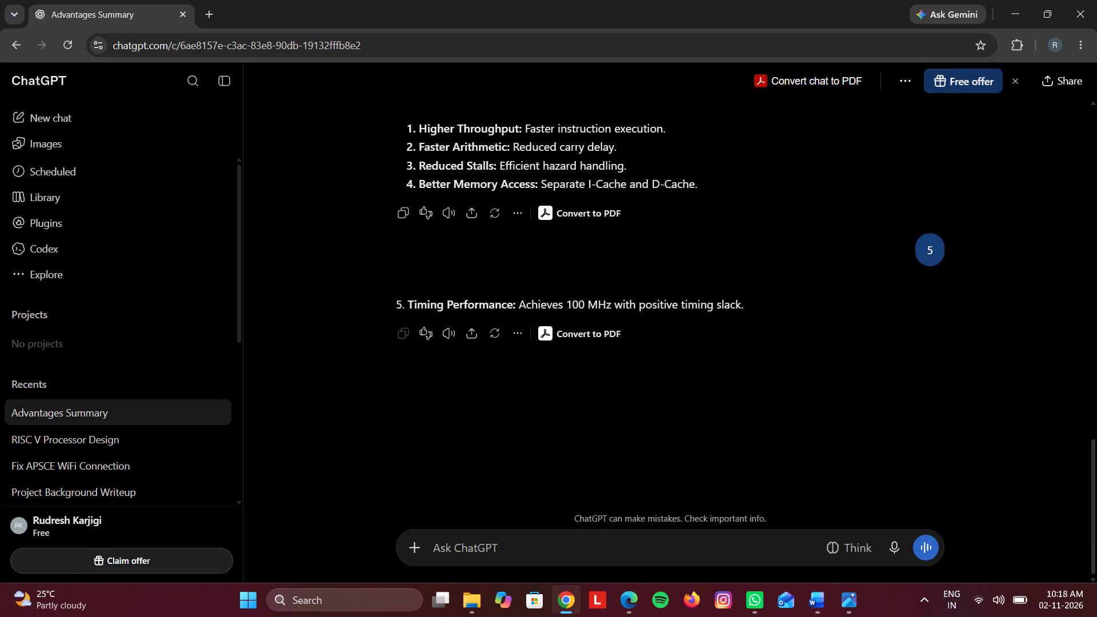
Add the copied Timing Performance point as a fifth Advantages bullet in the Word poster, without its "5." prefix or surplus empty bullets.
key("alt+Tab")
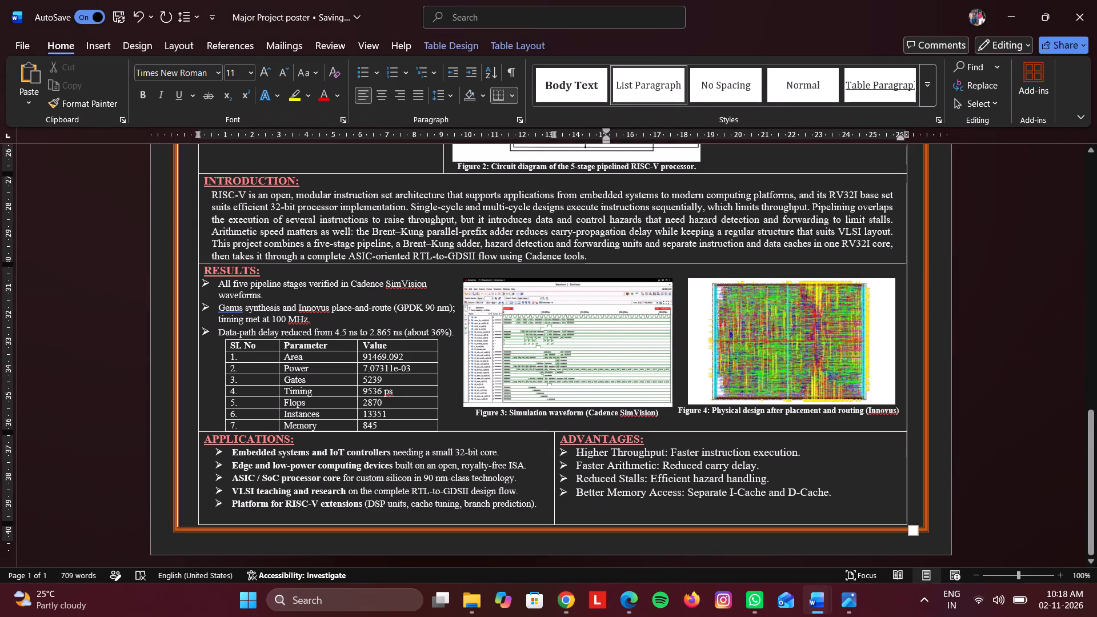
key("BackSpace")
key("BackSpace")
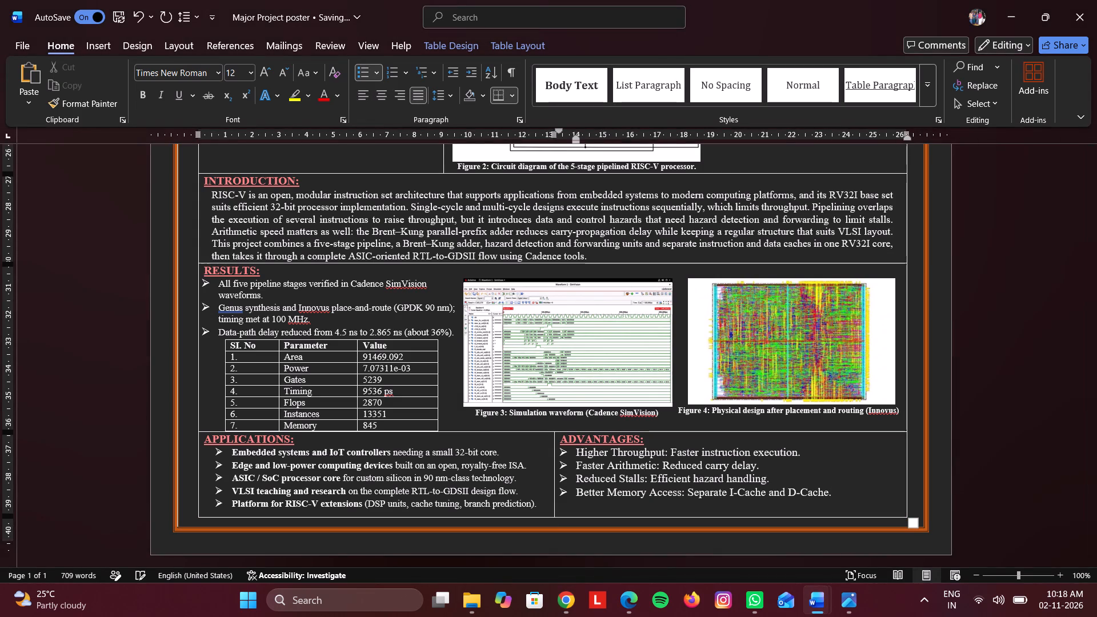
key("Return")
key("ctrl+v")
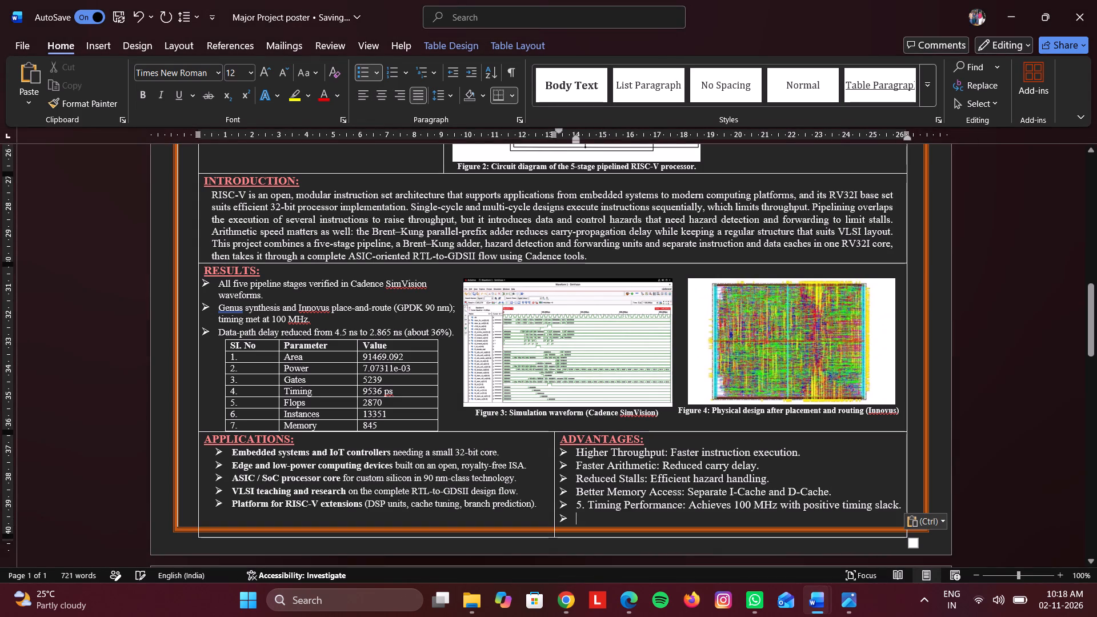
key("BackSpace")
key("BackSpace")
key("BackSpace")
key("BackSpace")
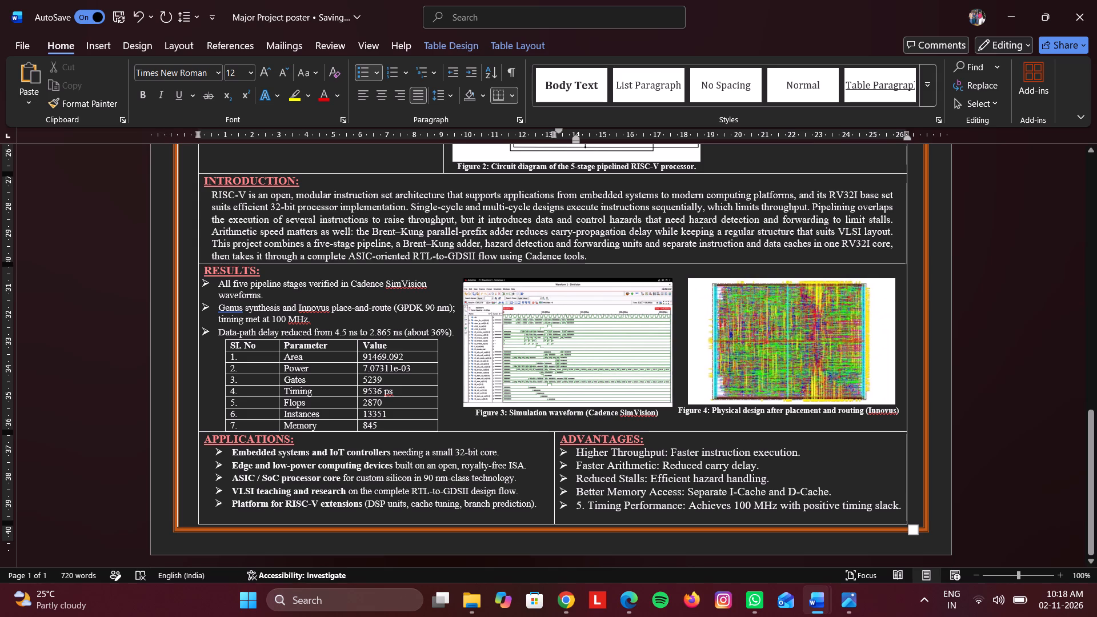
left_click(589, 507)
key("BackSpace")
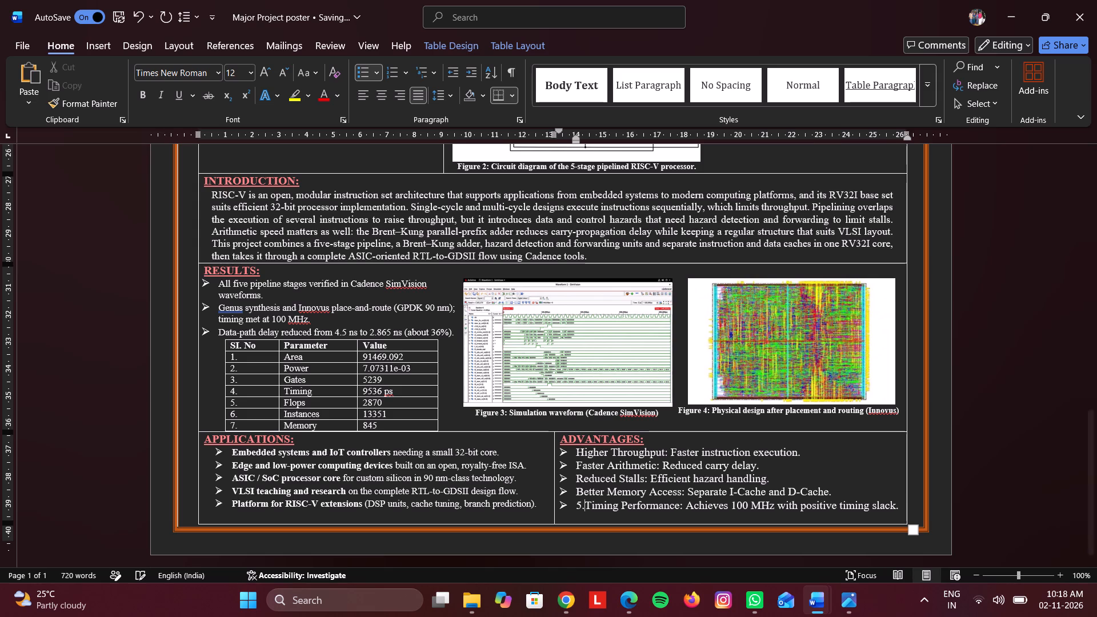
key("BackSpace")
key("BackSpace")
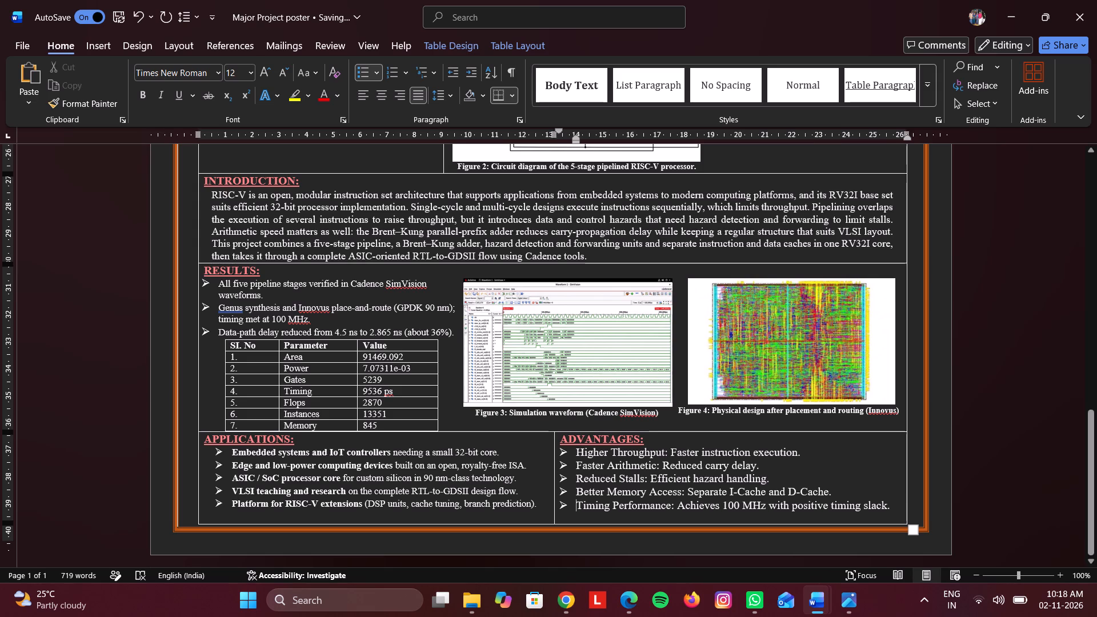
Remove the space after the Timing Performance bullet's paragraph.
left_click_drag(897, 512, 625, 505)
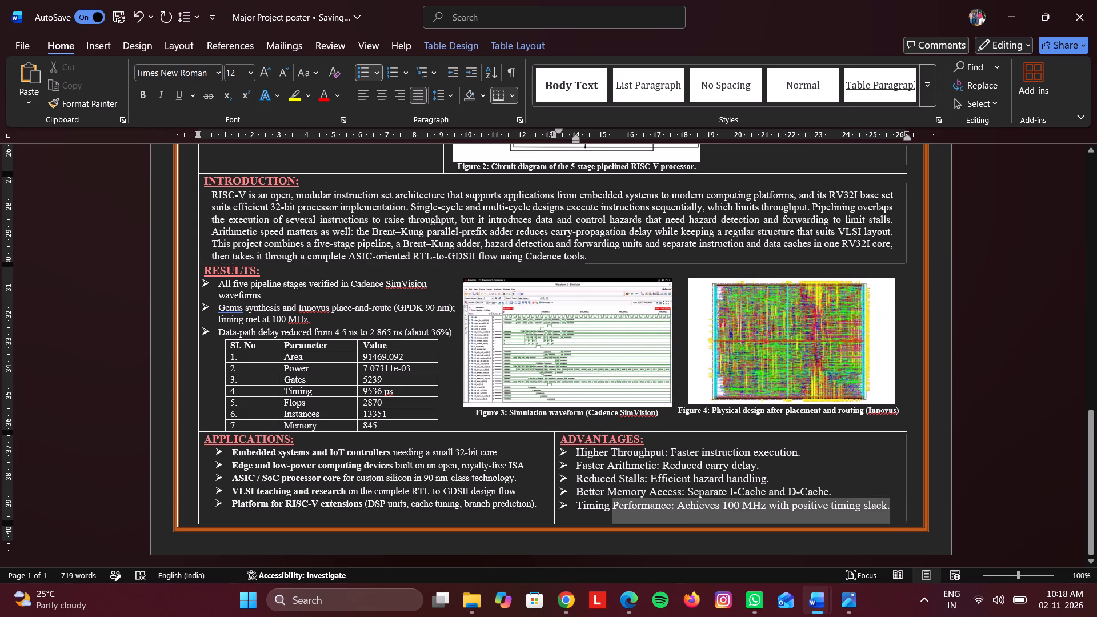
left_click_drag(625, 505, 598, 504)
left_click(450, 97)
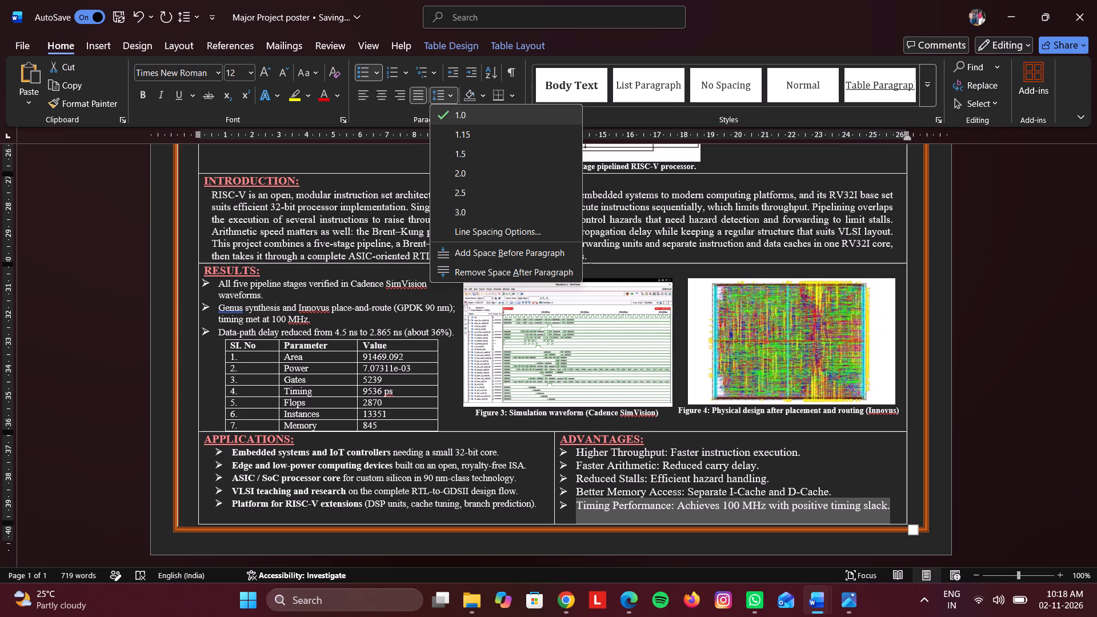
left_click(495, 267)
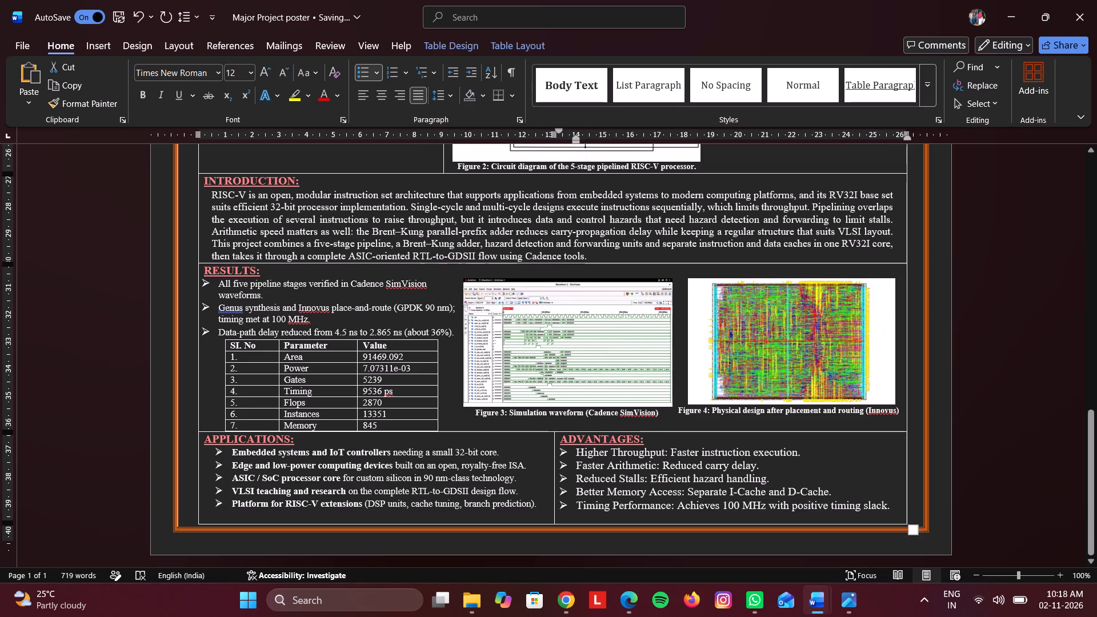
left_click(666, 485)
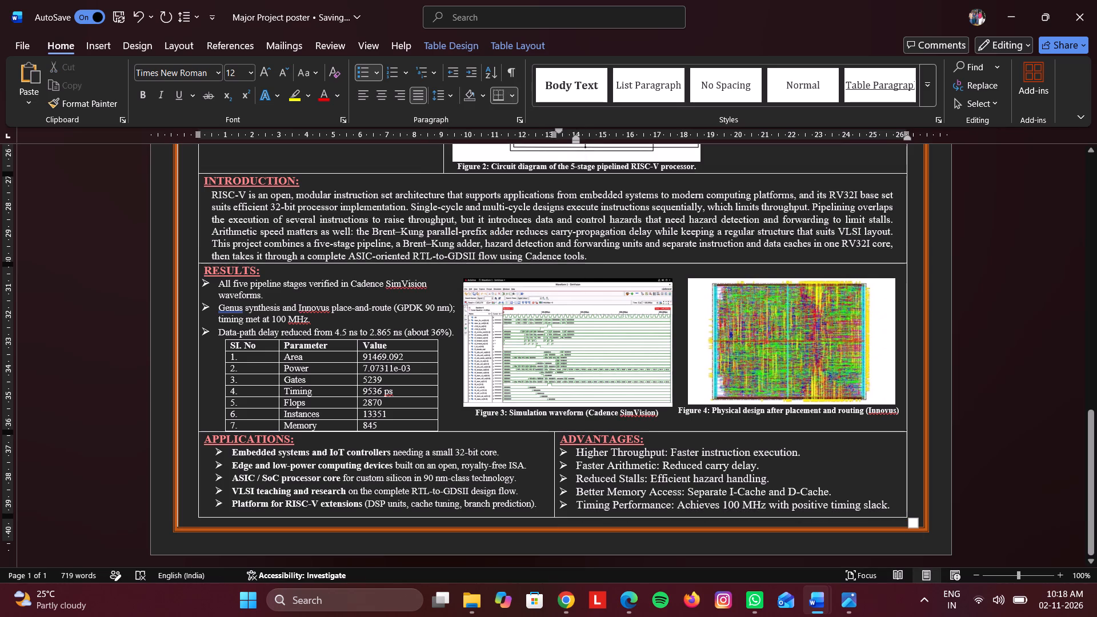
Bold the lead-in labels "Higher Throughput:", "Faster Arithmetic:" and "Reduced Stalls:" in the Advantages bullets.
left_click_drag(668, 450, 591, 452)
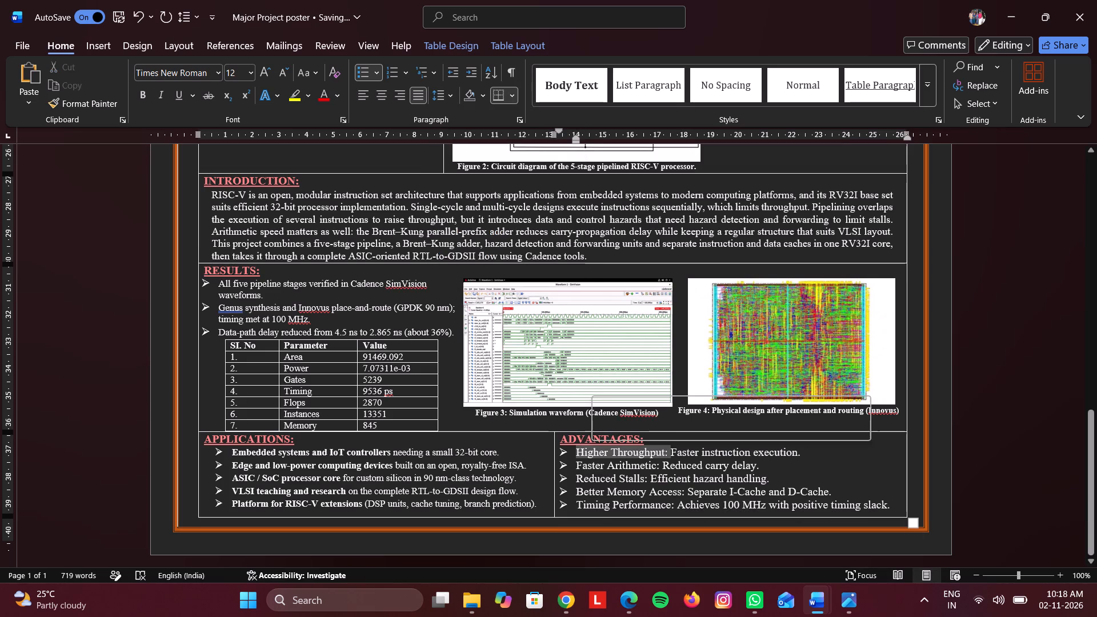
left_click(603, 428)
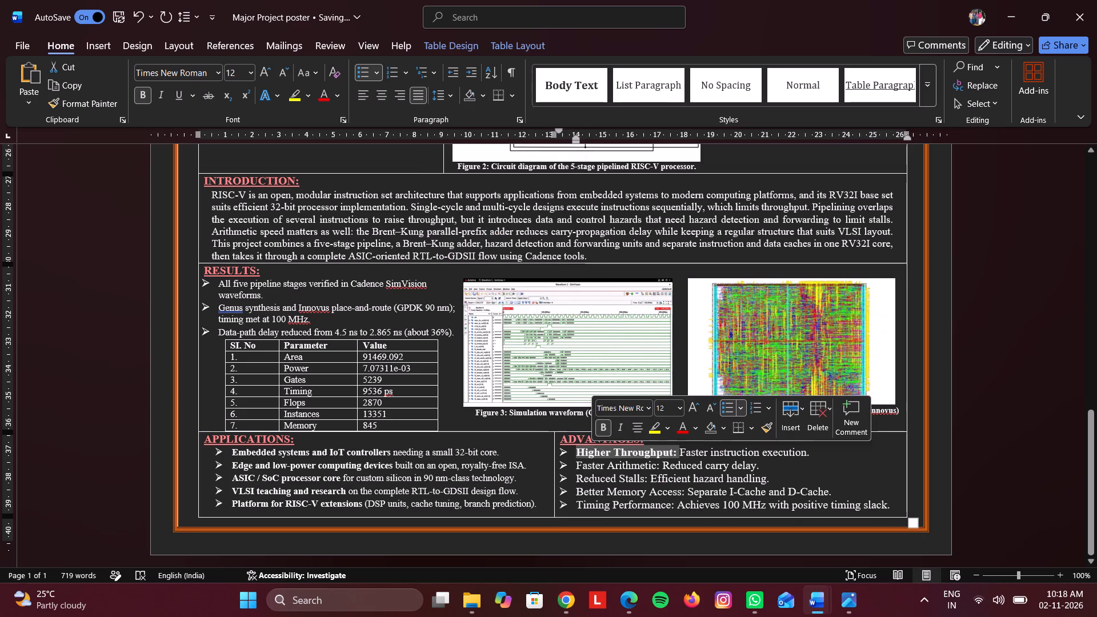
left_click_drag(659, 467, 568, 467)
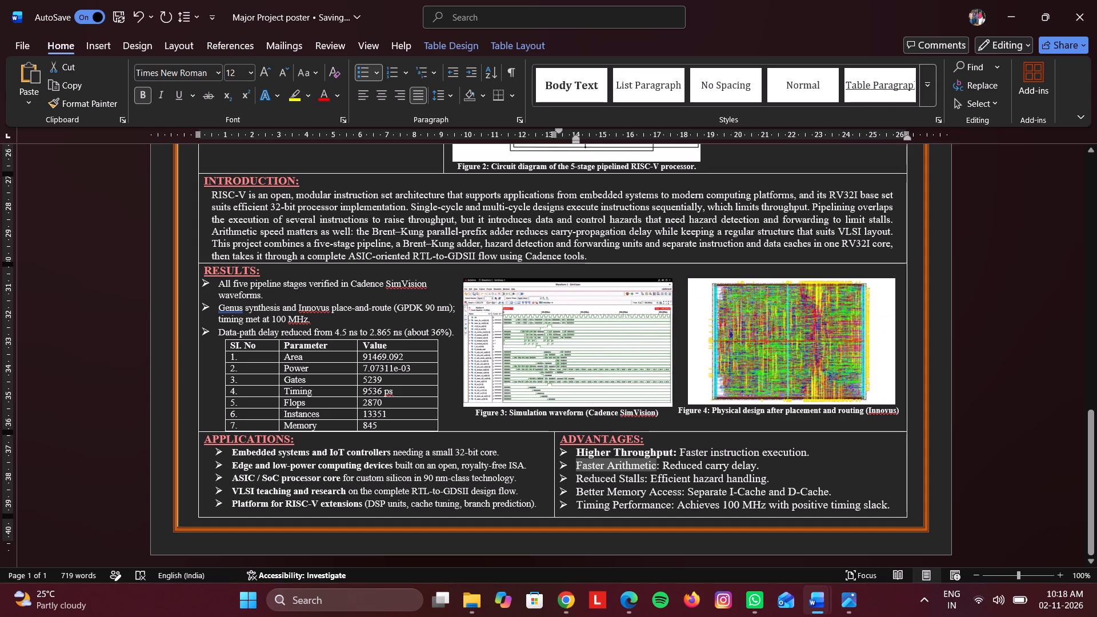
left_click_drag(568, 467, 568, 464)
left_click(568, 464)
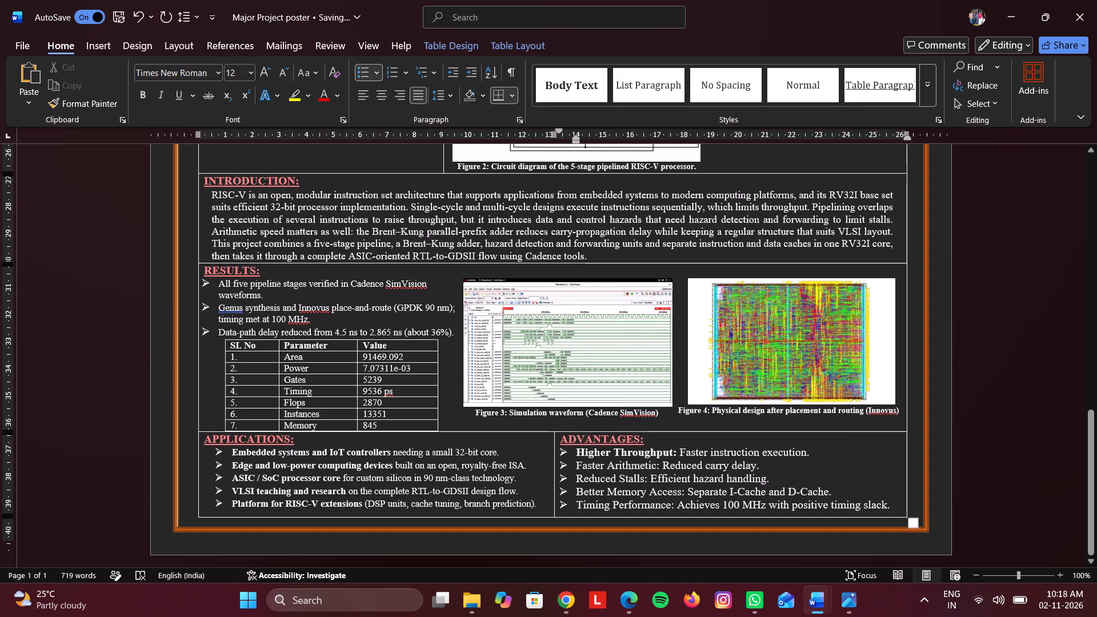
left_click_drag(662, 466, 583, 466)
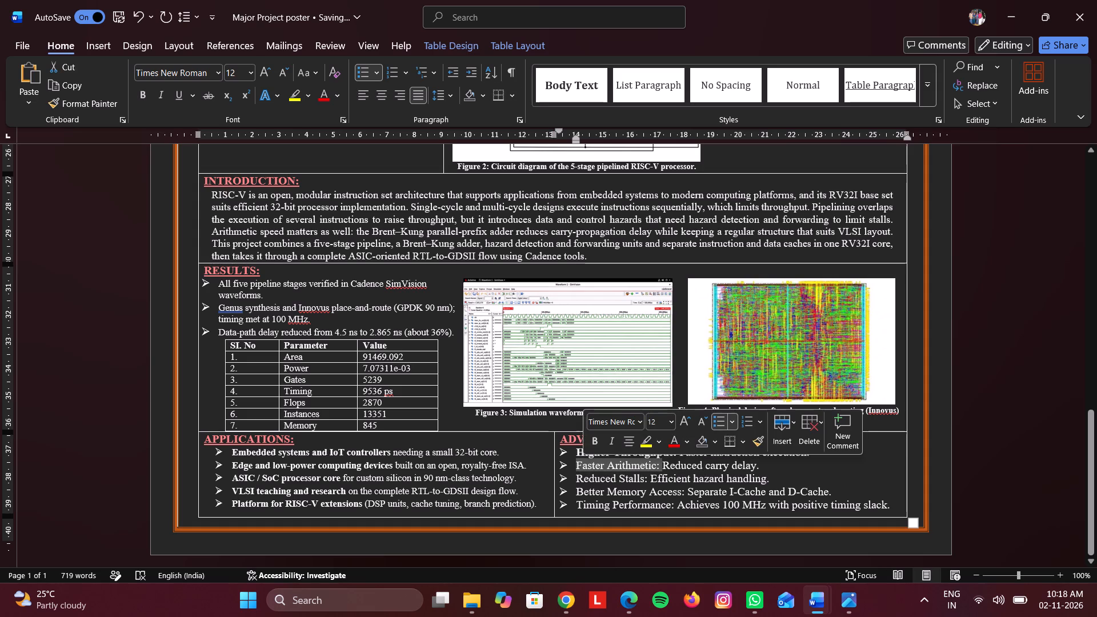
left_click(592, 443)
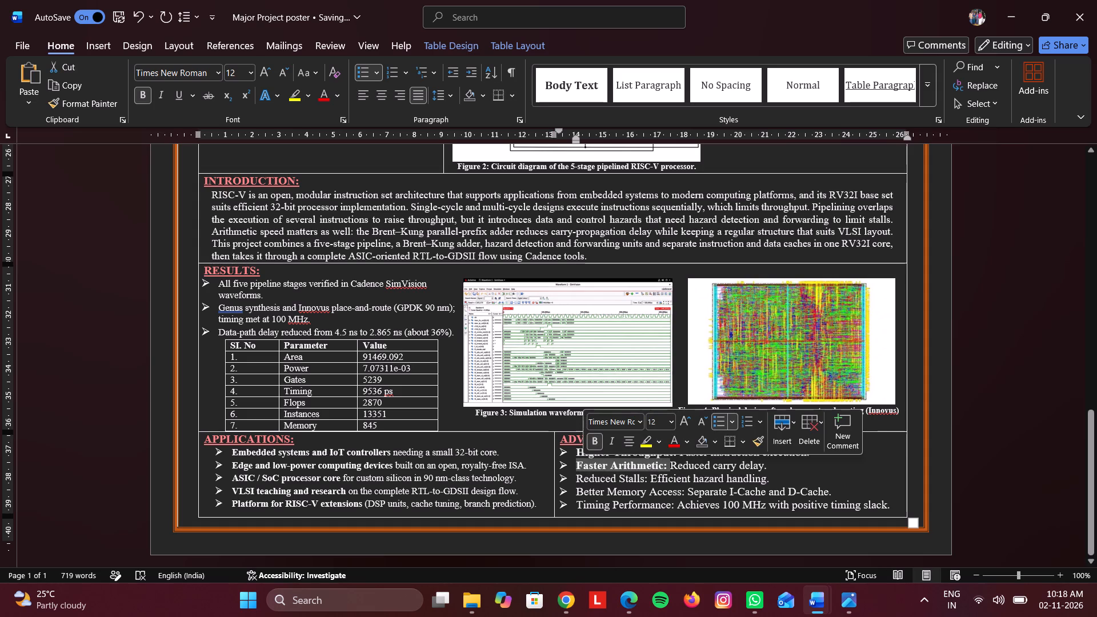
left_click_drag(650, 480, 588, 481)
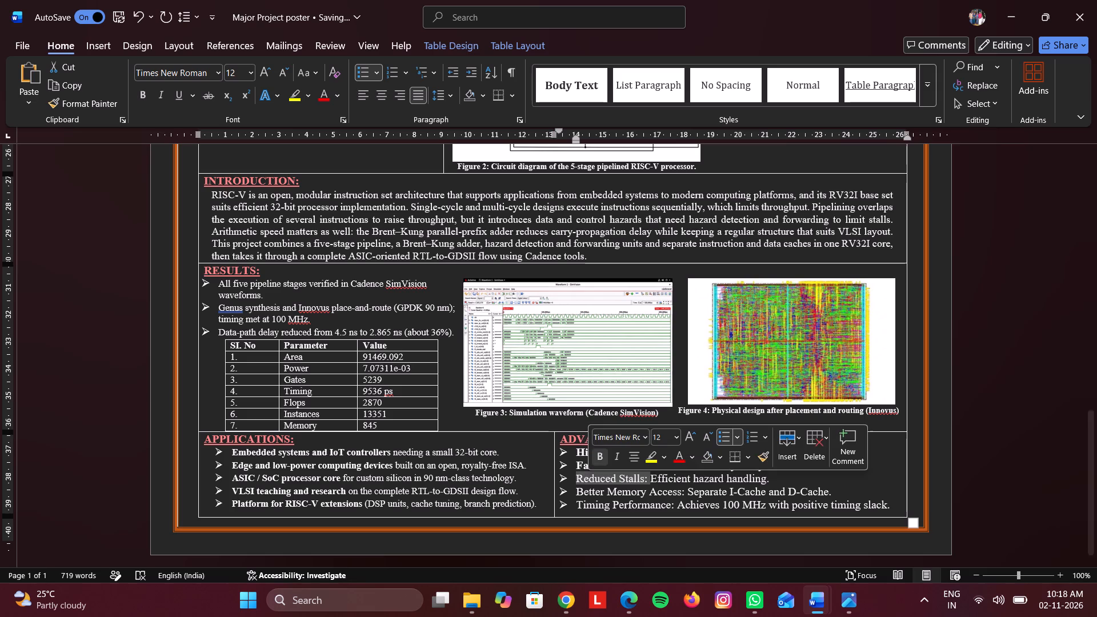
left_click(598, 453)
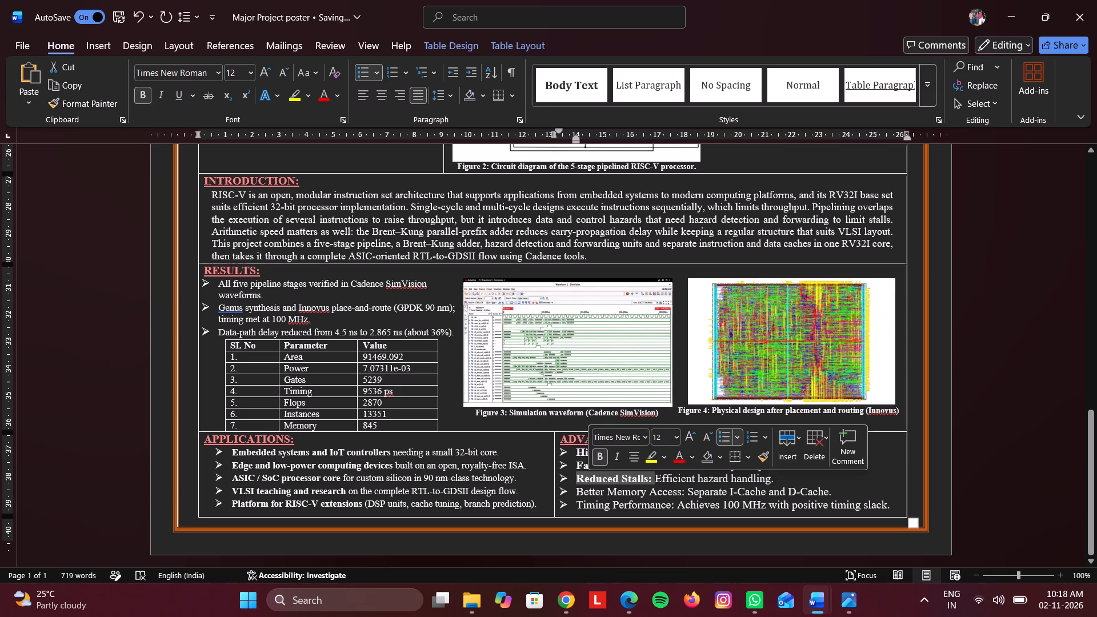
Bold the lead-in labels "Better Memory Access:" and "Timing Performance:", including their colons, in the last two Advantages bullets.
left_click_drag(685, 495, 586, 494)
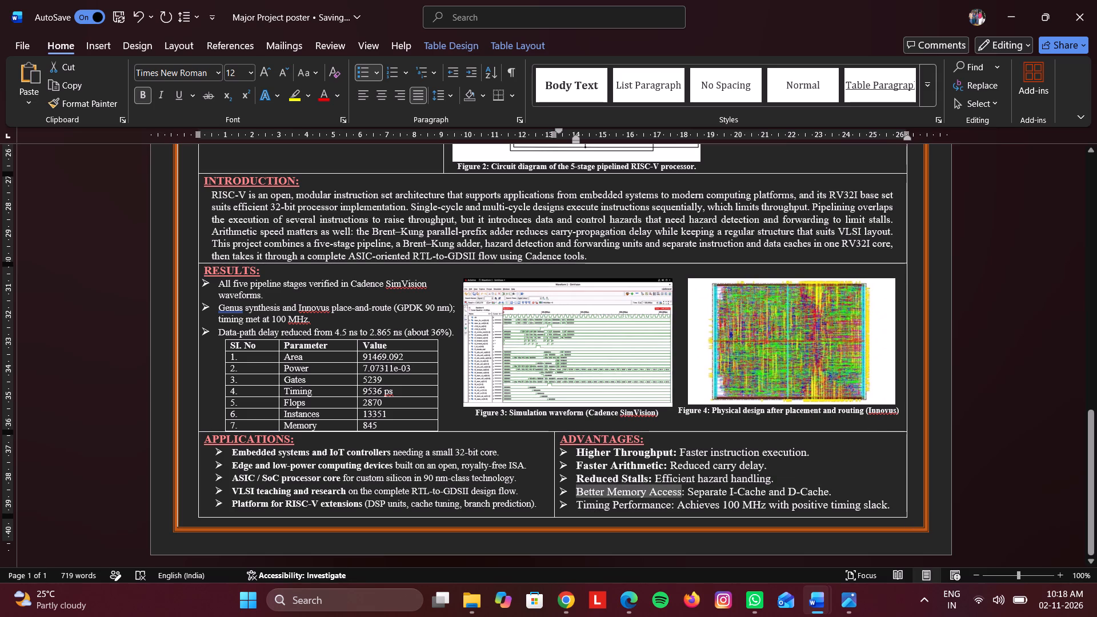
left_click_drag(586, 494, 585, 494)
left_click(600, 467)
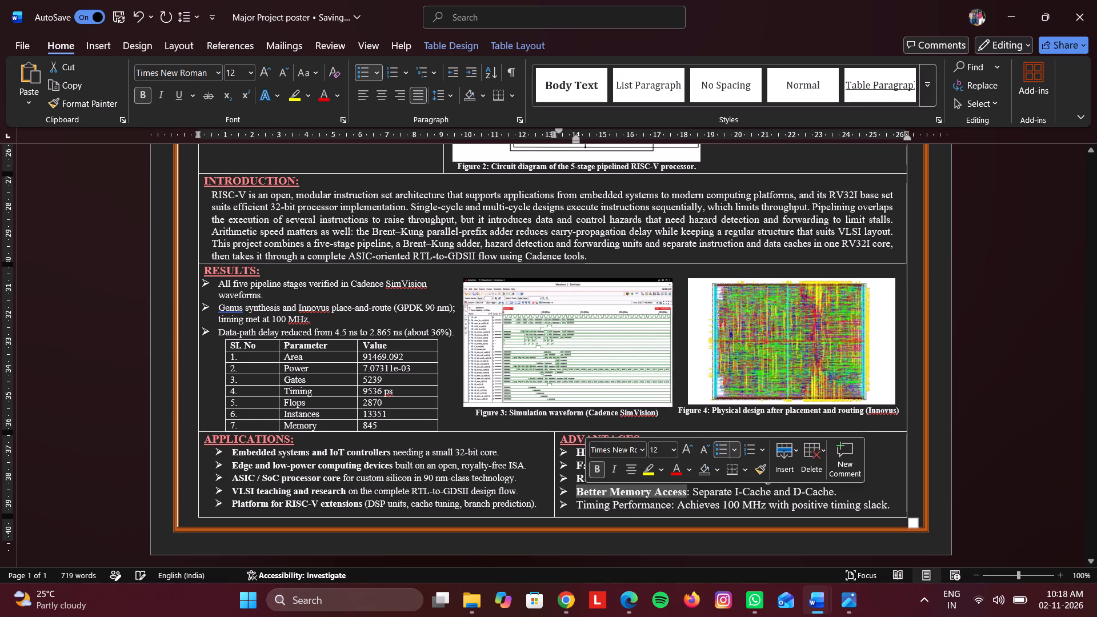
left_click(691, 494)
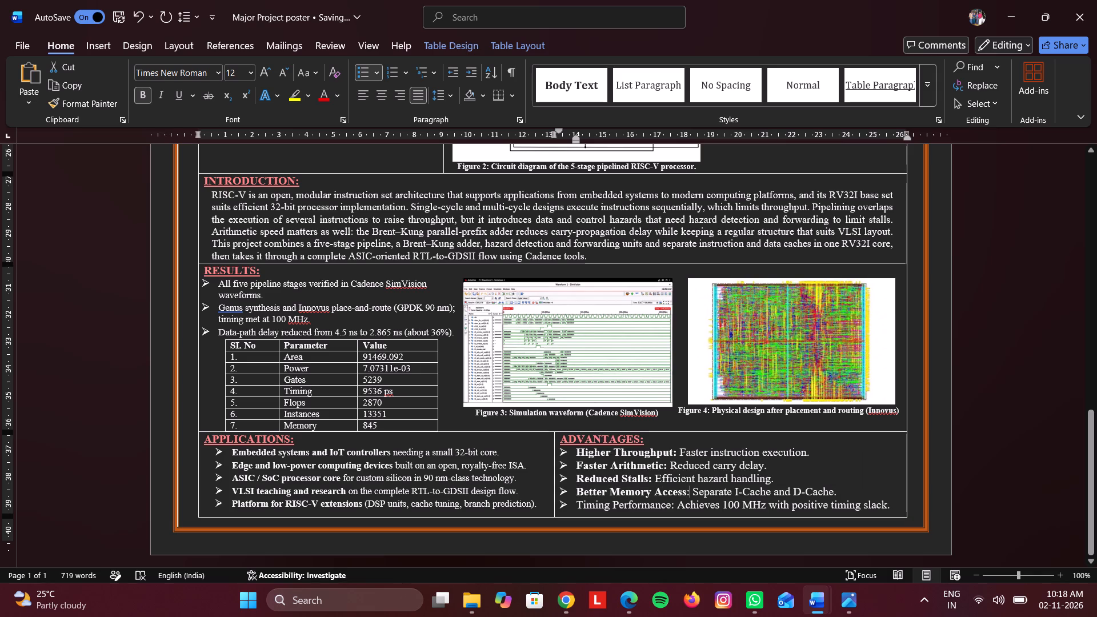
left_click(696, 474)
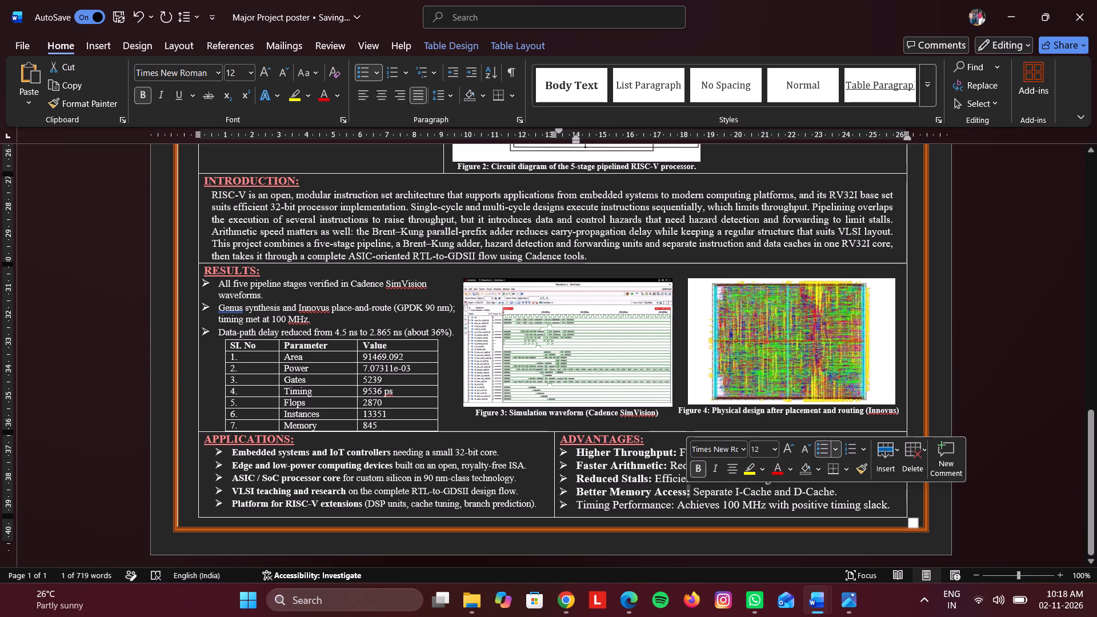
left_click_drag(676, 506, 623, 506)
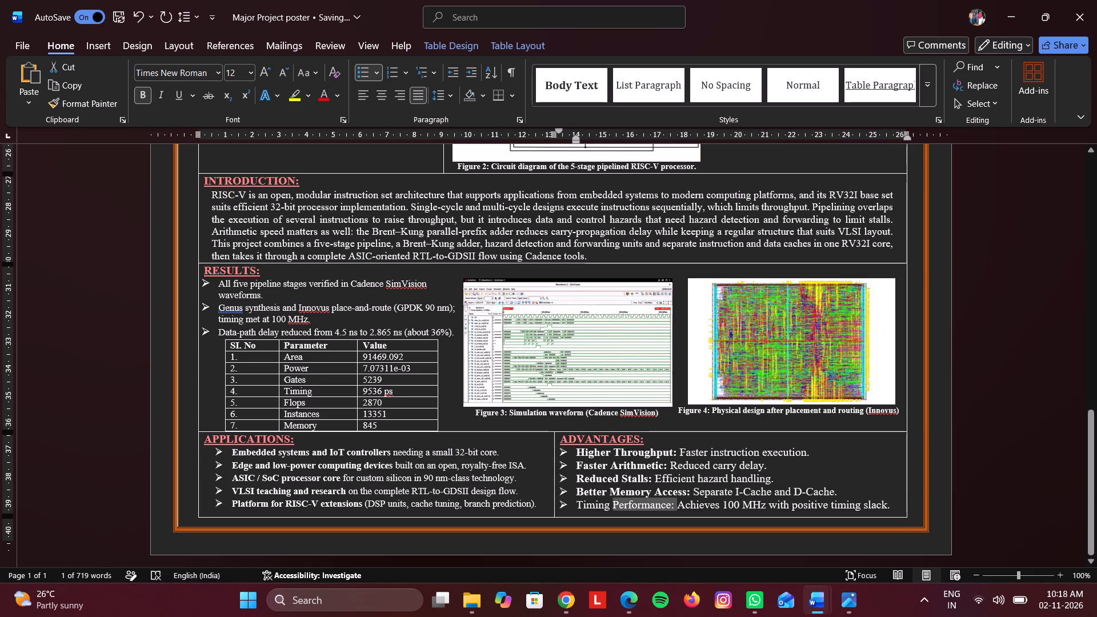
left_click_drag(623, 506, 591, 511)
left_click(599, 483)
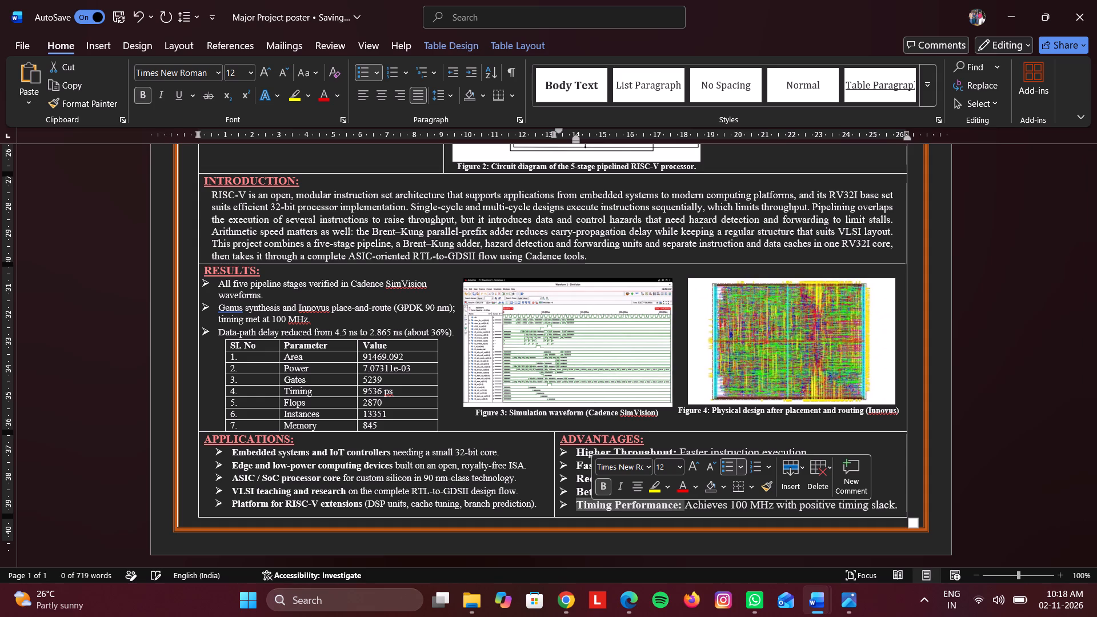
left_click(487, 488)
Save a copy of the poster as a Word Document named Major Project poster in the Major Project folder, replacing the existing file.
scroll(487, 488, "down", 1)
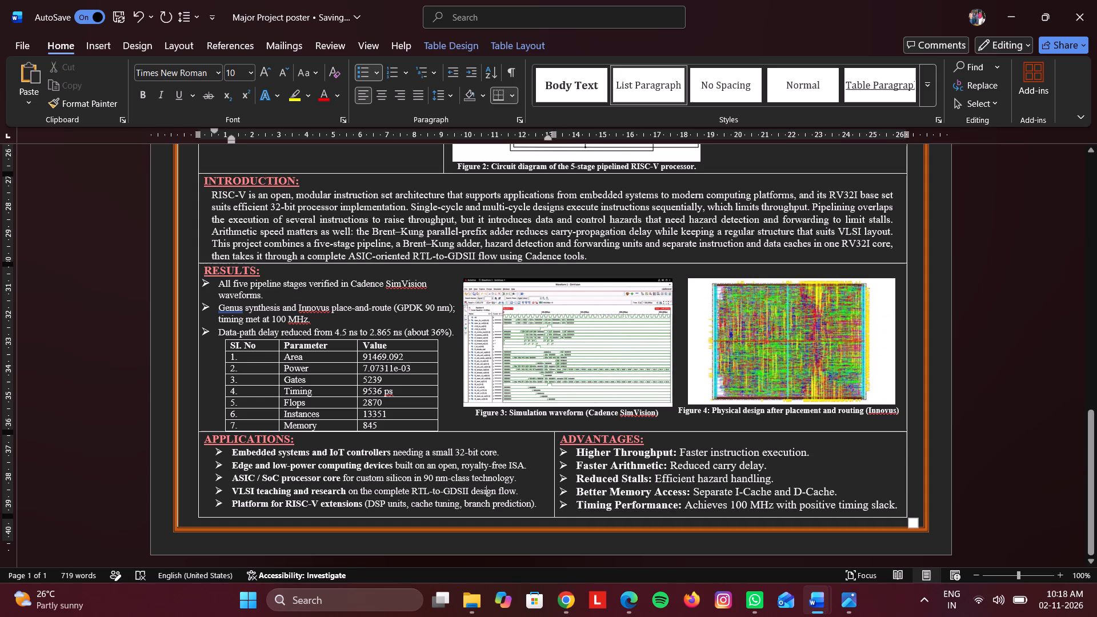
scroll(487, 488, "down", 1)
scroll(579, 391, "up", 5)
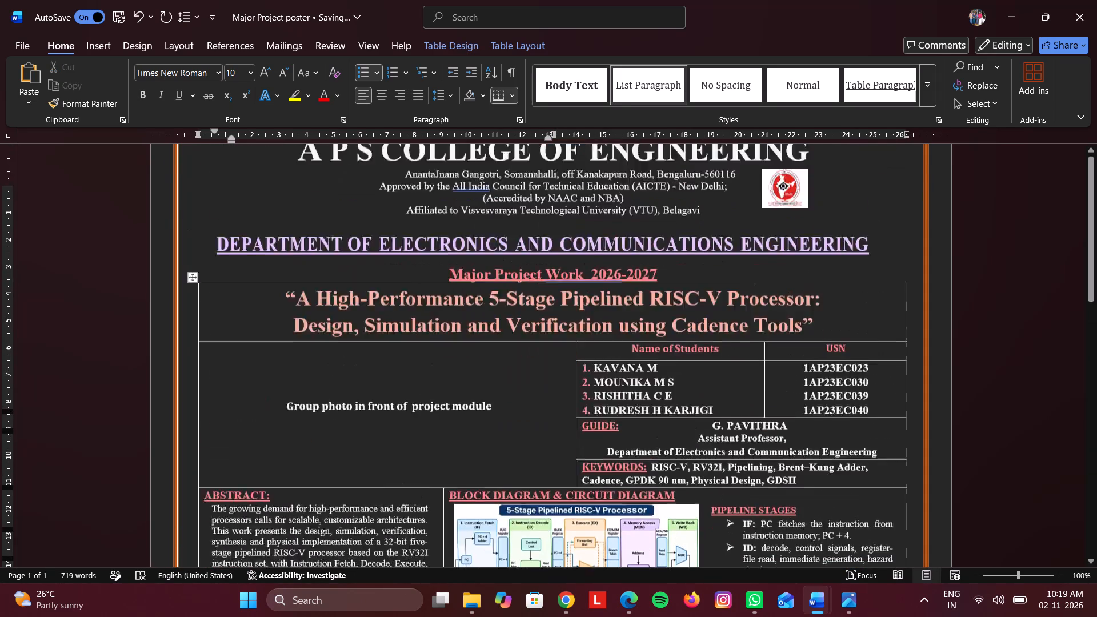
scroll(579, 391, "up", 1)
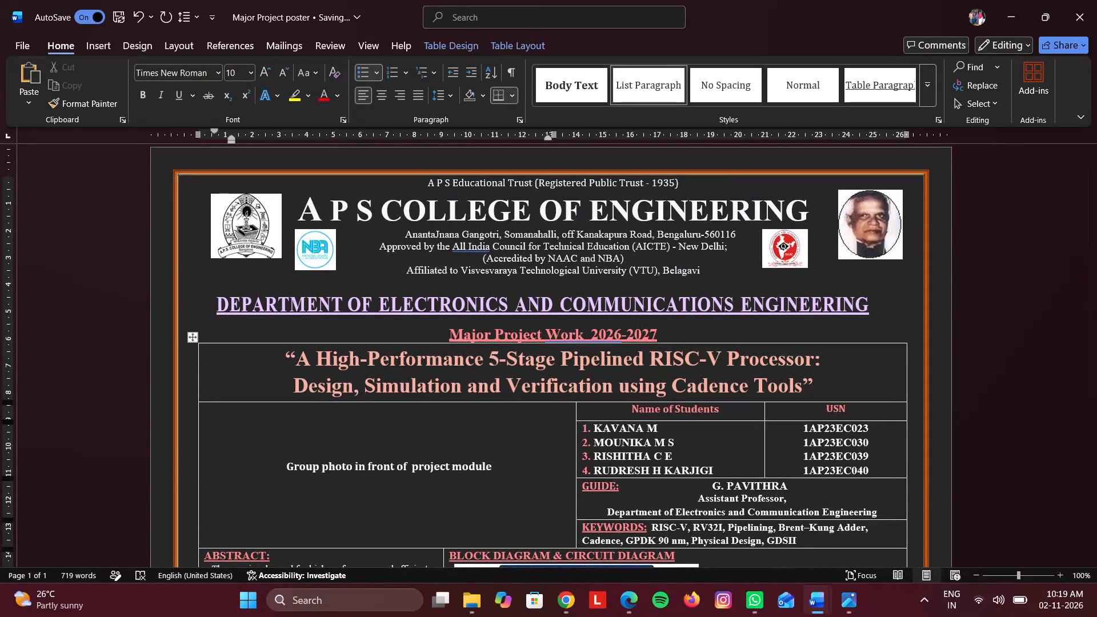
left_click(27, 47)
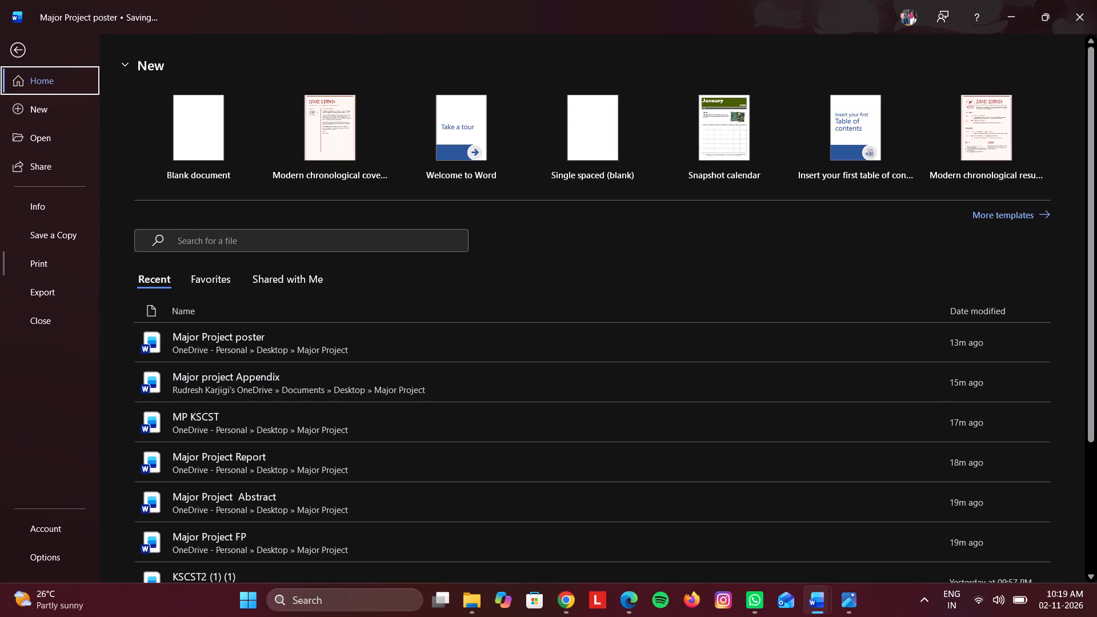
left_click(55, 226)
left_click(198, 370)
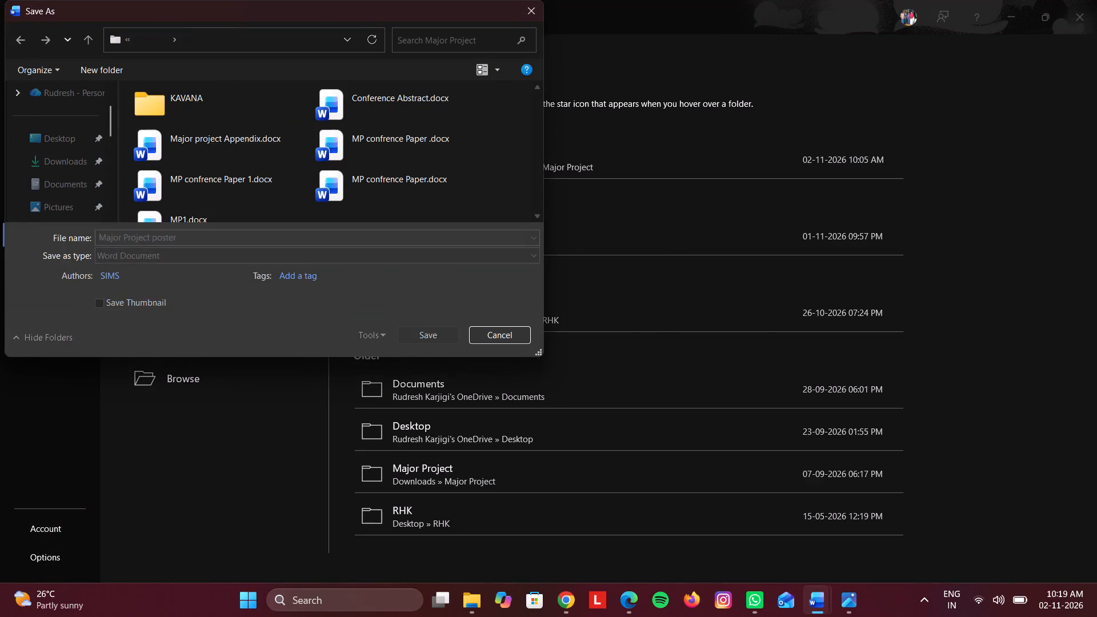
scroll(71, 202, "down", 1)
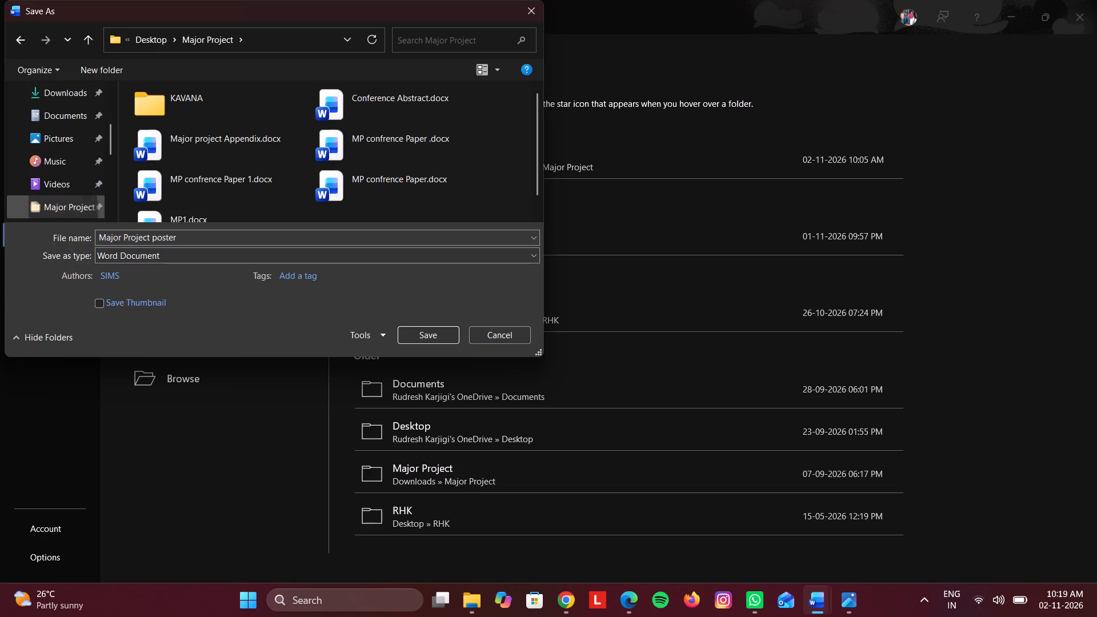
scroll(71, 202, "down", 1)
left_click(71, 202)
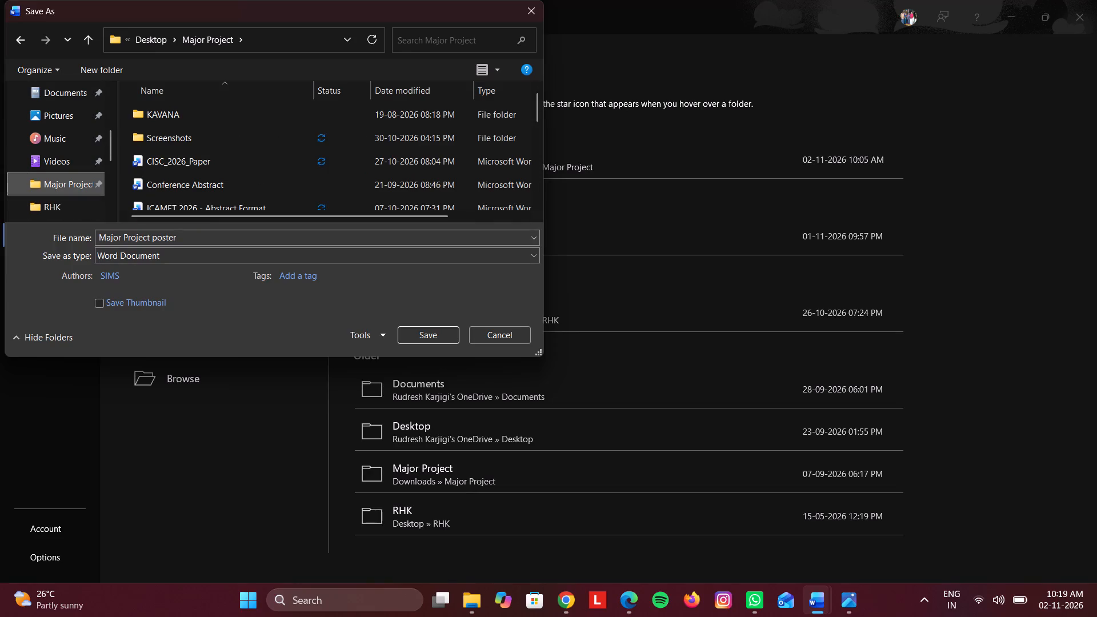
left_click(426, 332)
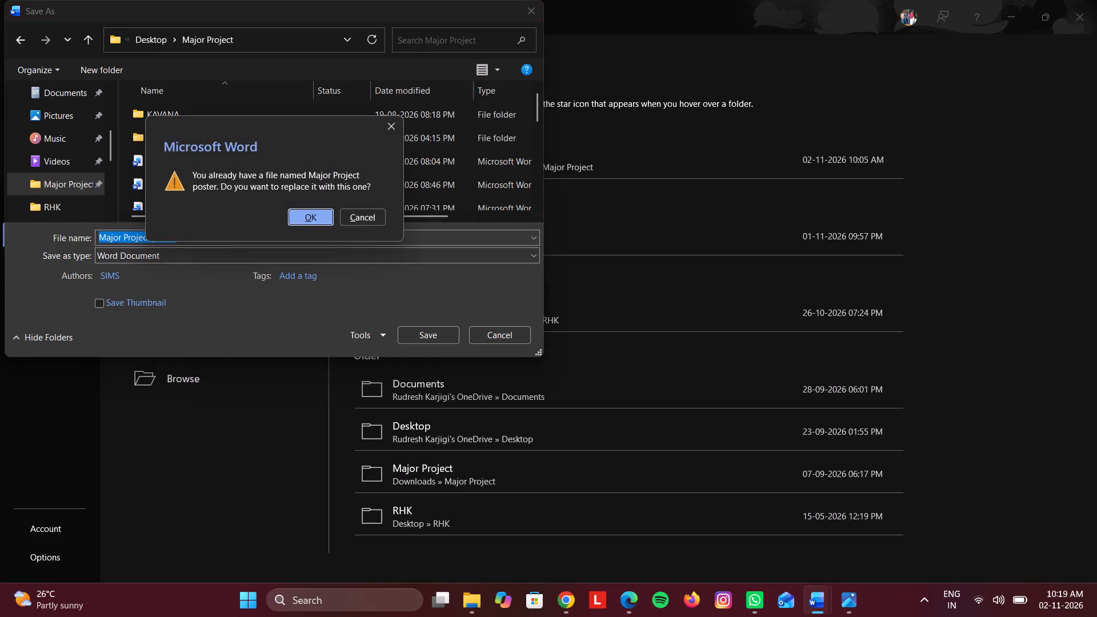
left_click(315, 216)
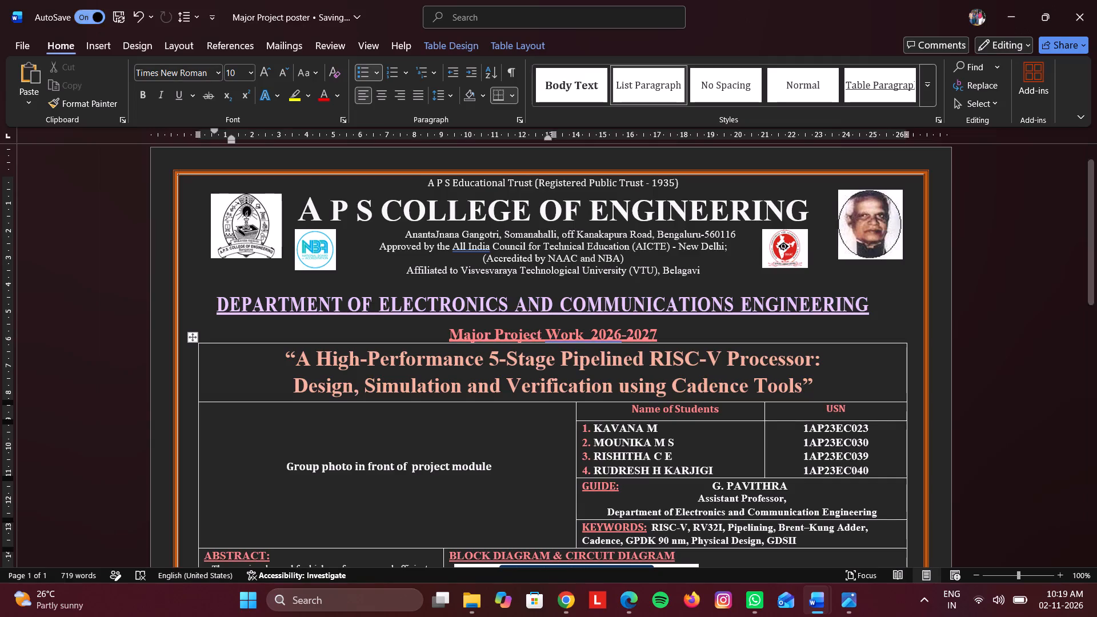
Save the poster as a PDF named Major Project poster in the Major Project folder, replacing the existing PDF.
left_click(22, 45)
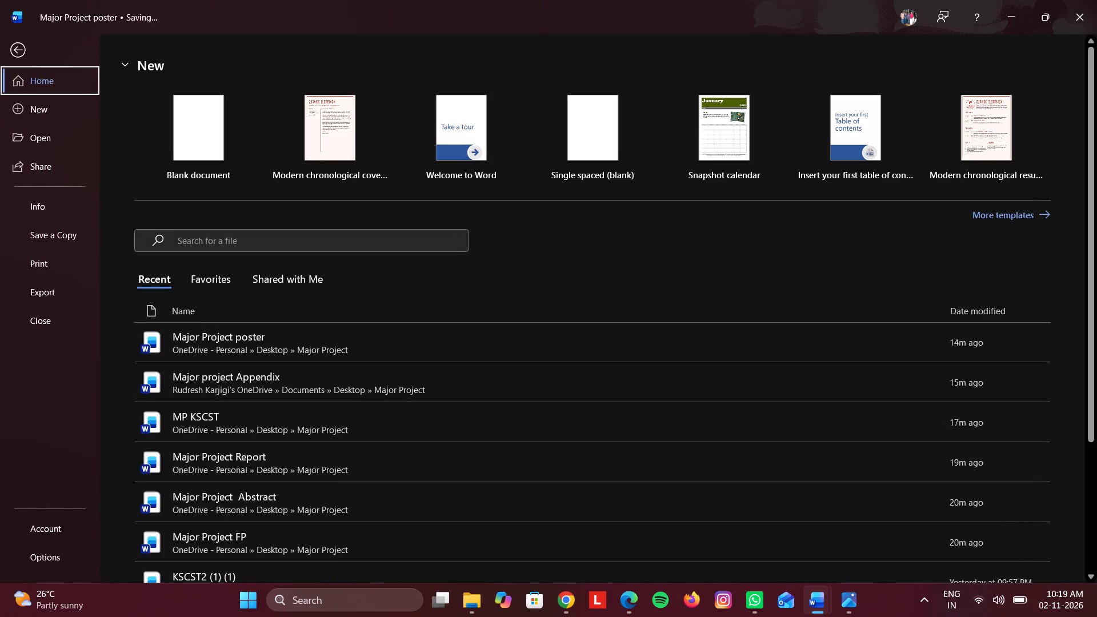
left_click(62, 228)
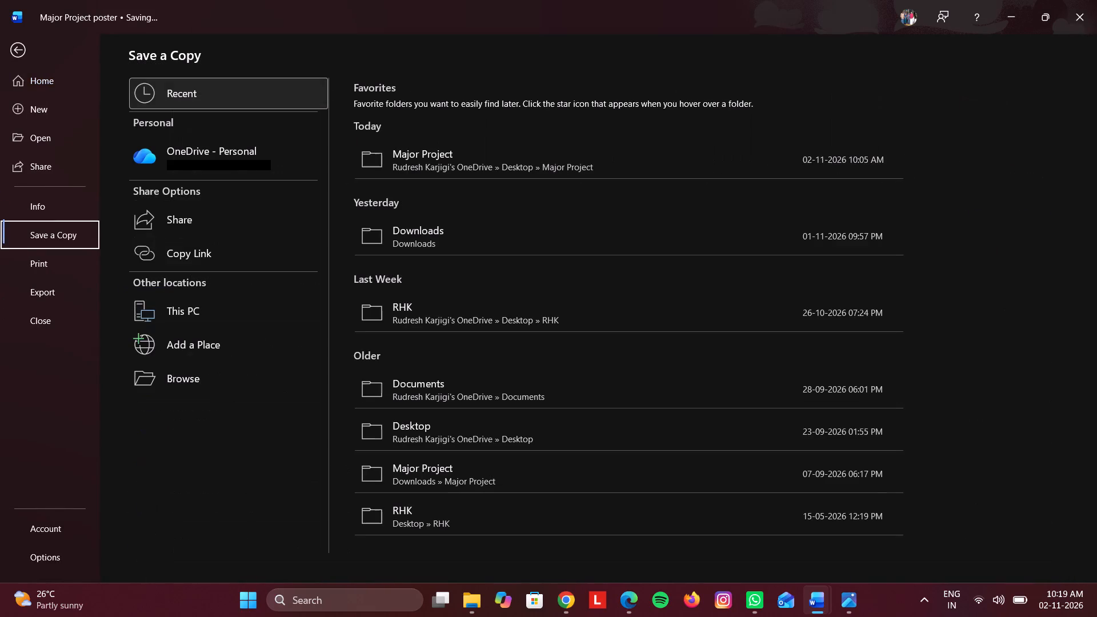
left_click(184, 377)
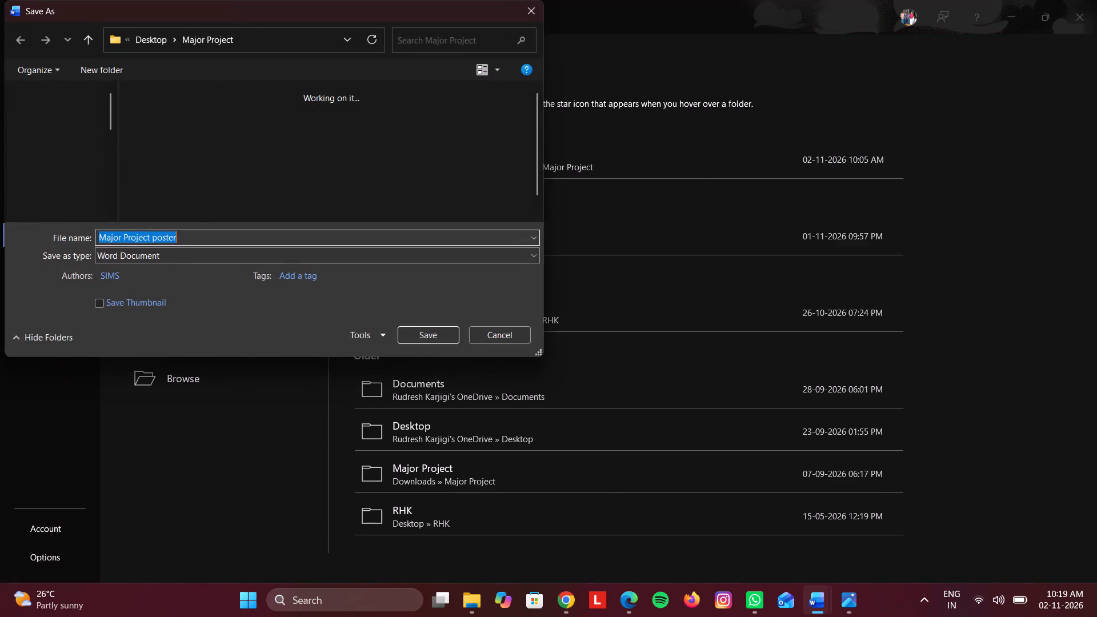
scroll(59, 190, "down", 2)
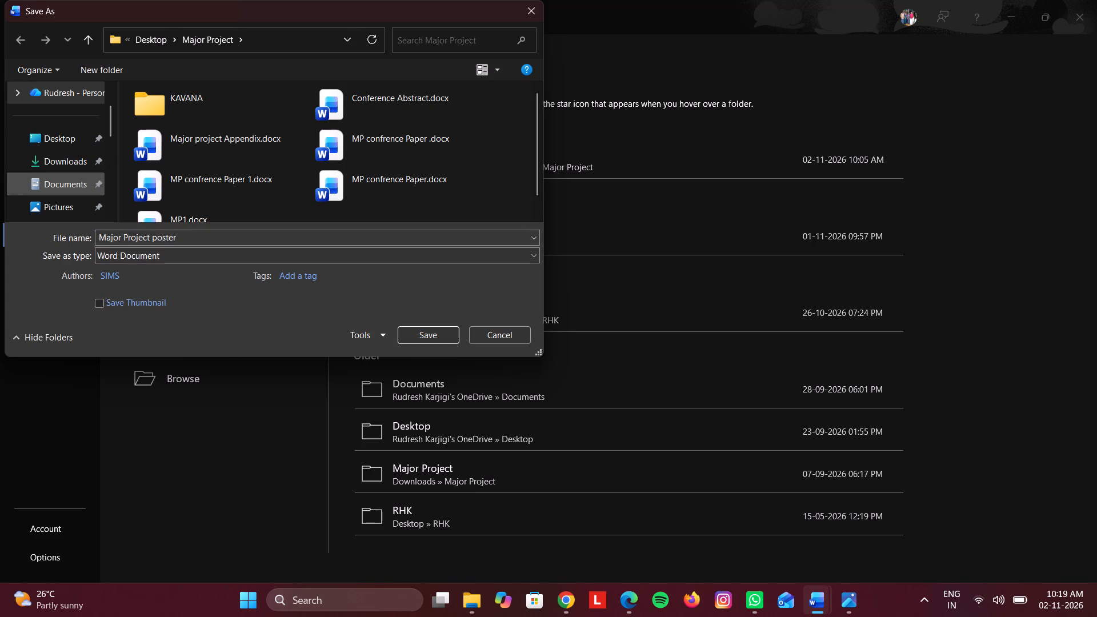
scroll(59, 190, "down", 1)
left_click(66, 141)
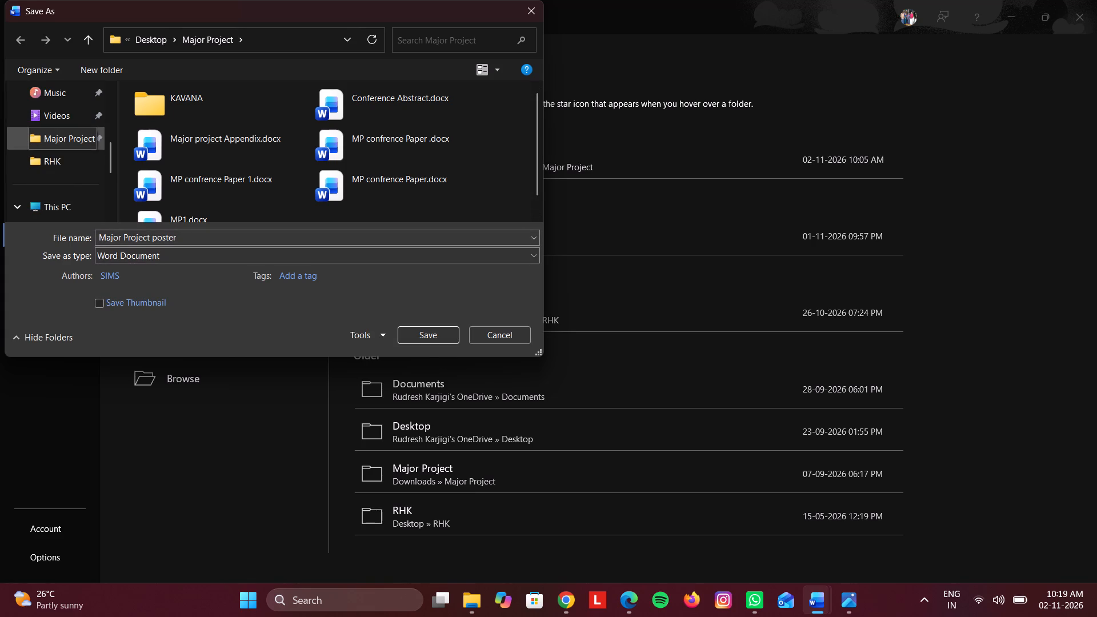
left_click(179, 258)
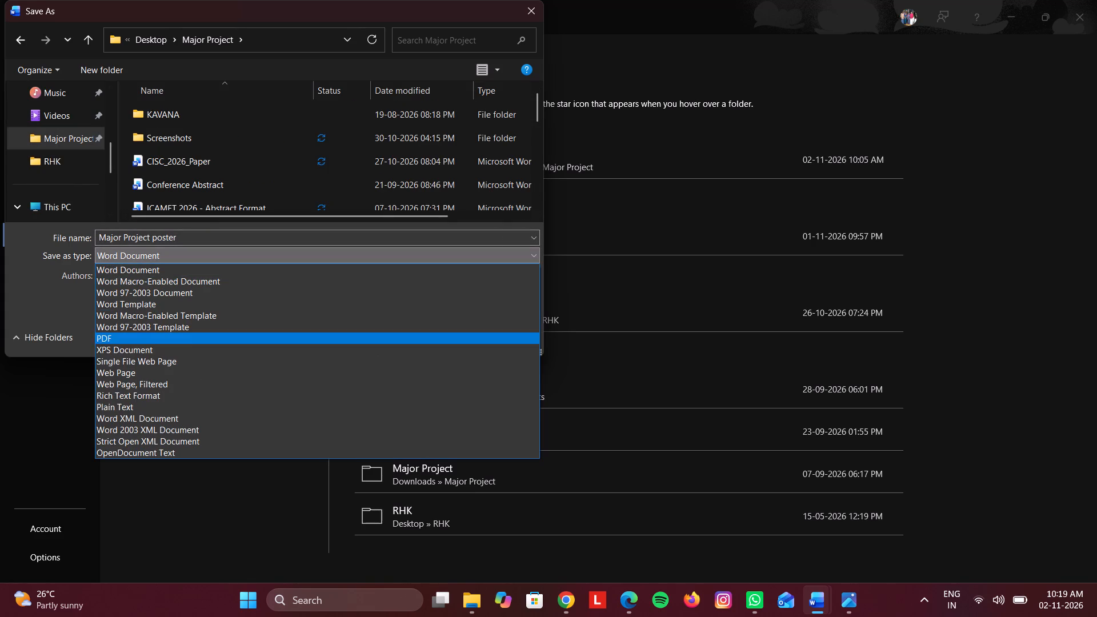
left_click(170, 342)
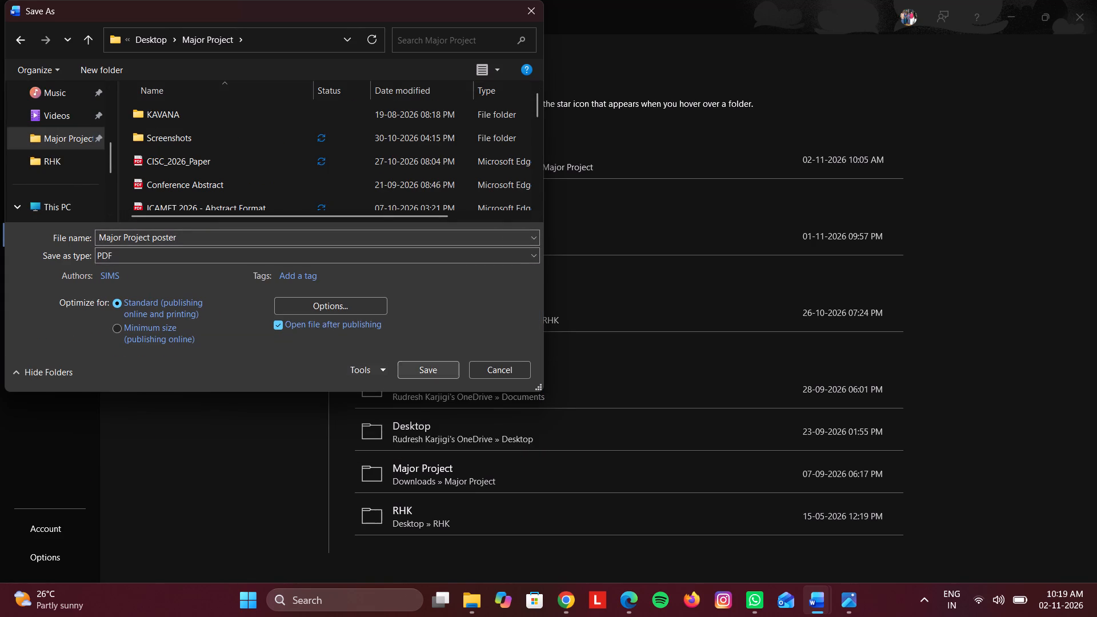
left_click(418, 370)
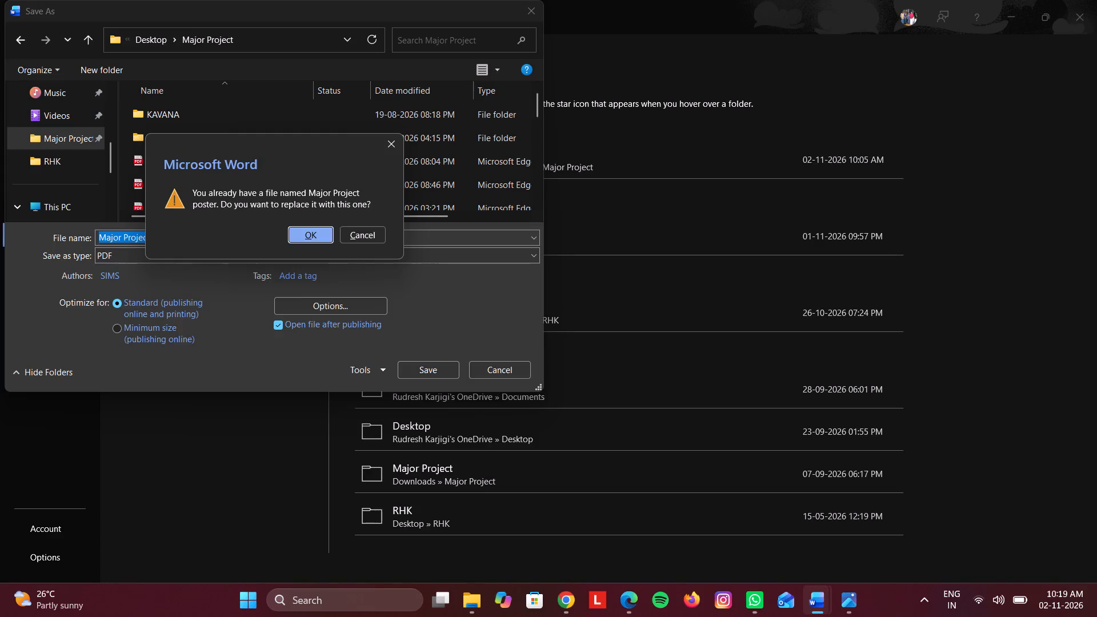
left_click(307, 235)
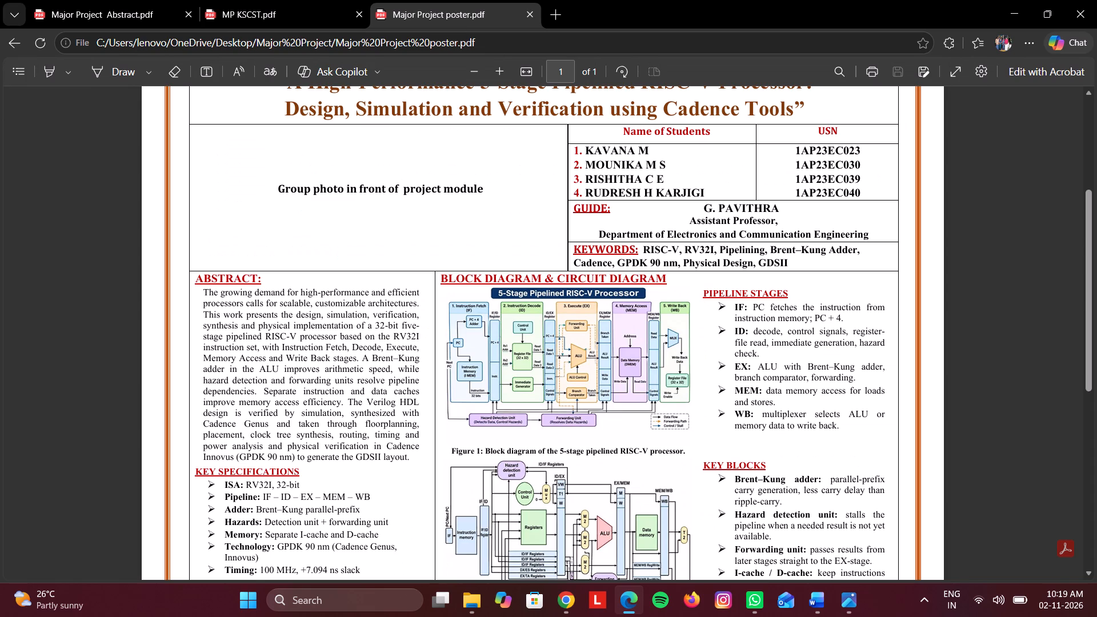
Review the exported poster PDF's layout, from the college header through the diagrams to the Results section, and put the PDF viewer away.
scroll(307, 235, "down", 3)
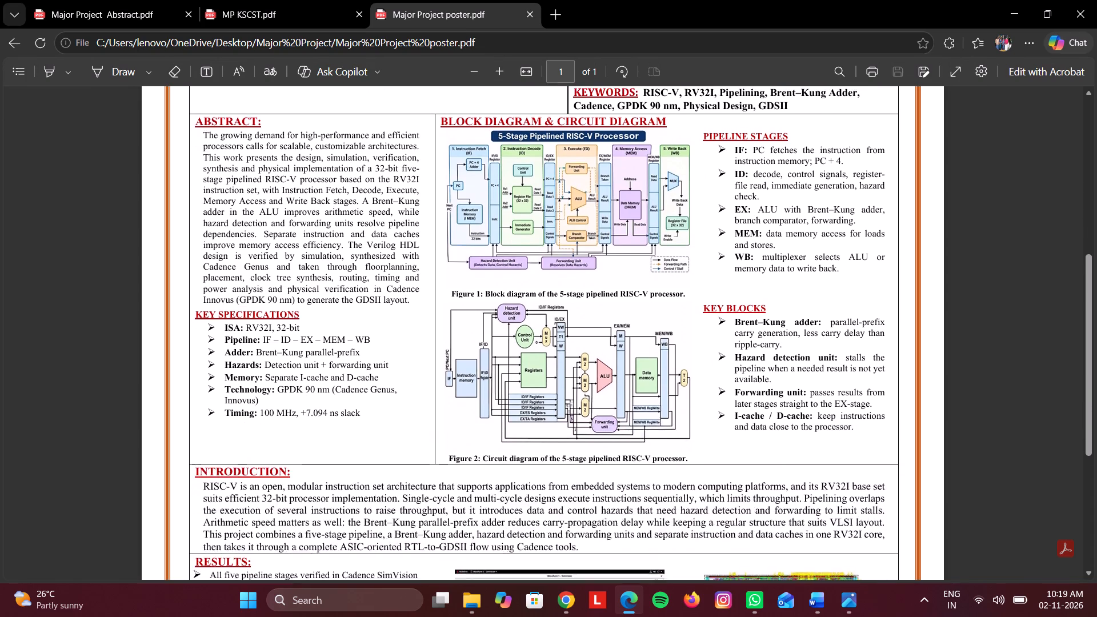
scroll(307, 235, "down", 11)
scroll(307, 235, "up", 3)
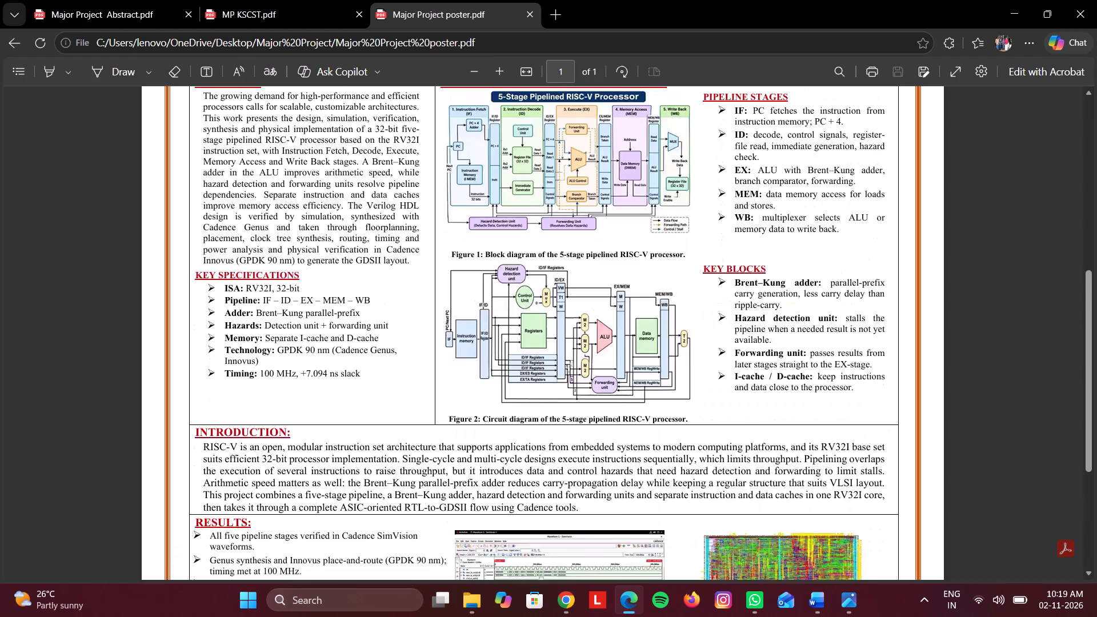
scroll(307, 235, "up", 7)
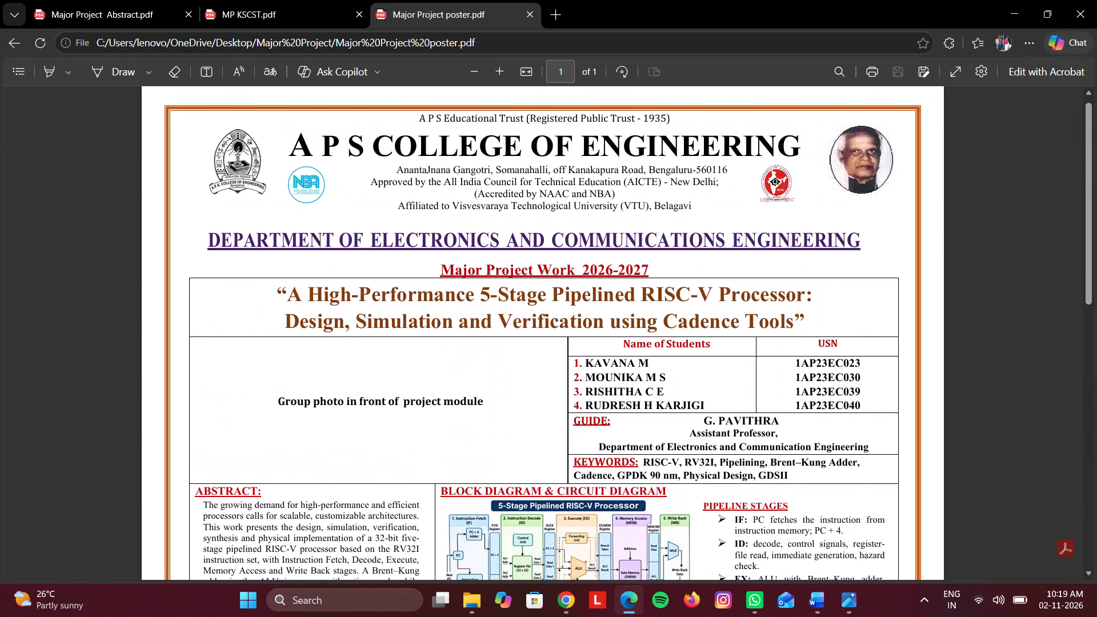
scroll(307, 235, "down", 5)
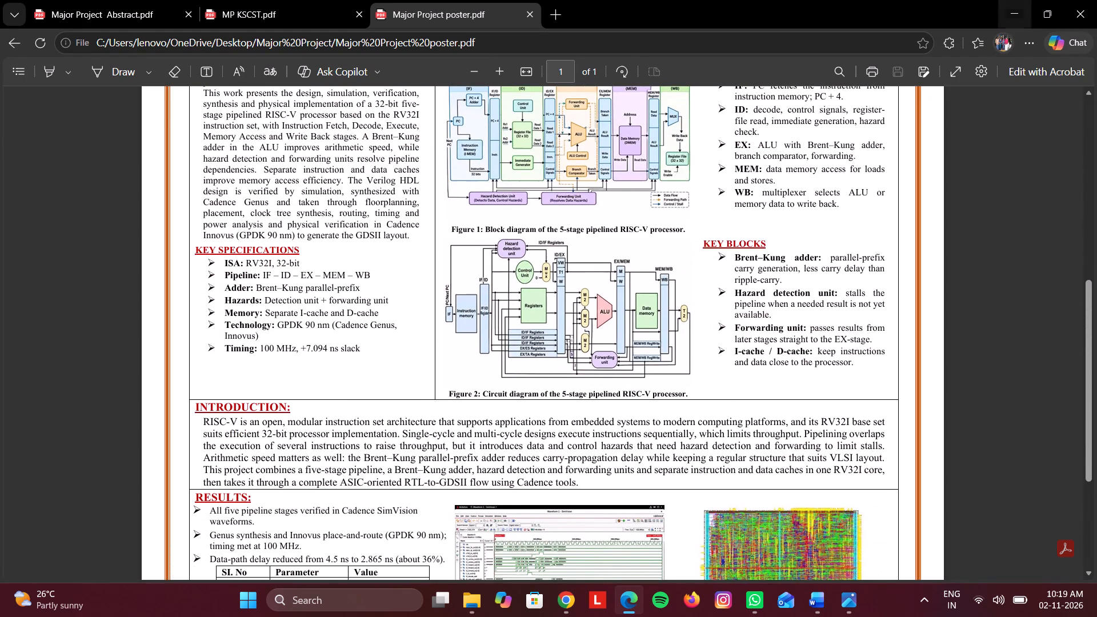
left_click(1014, 10)
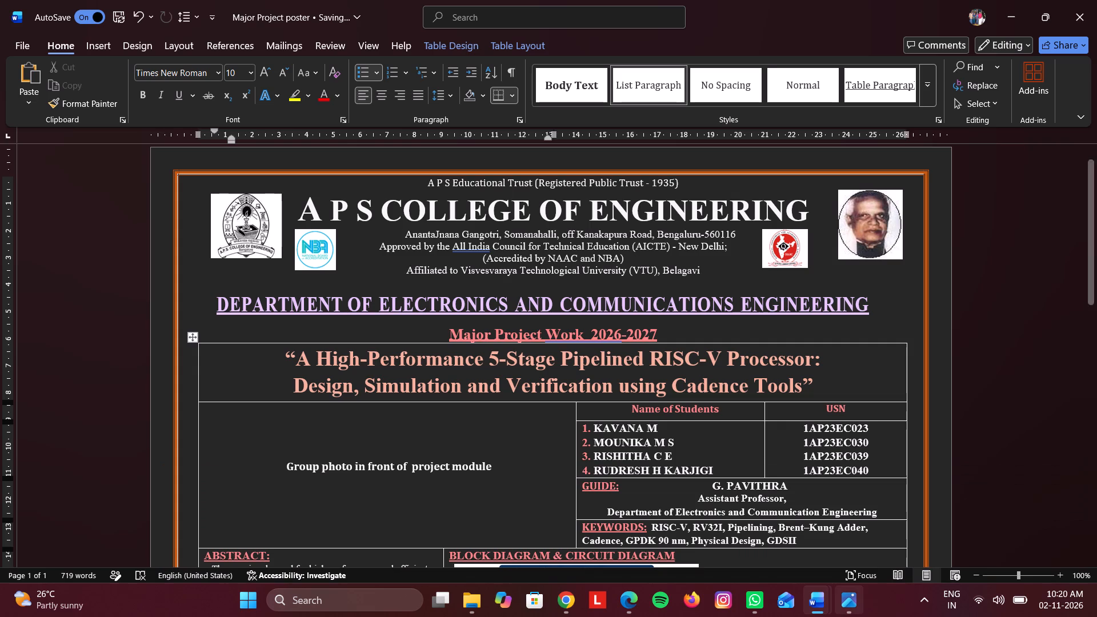
Switch to the Major Project FP document in Word.
left_click(294, 542)
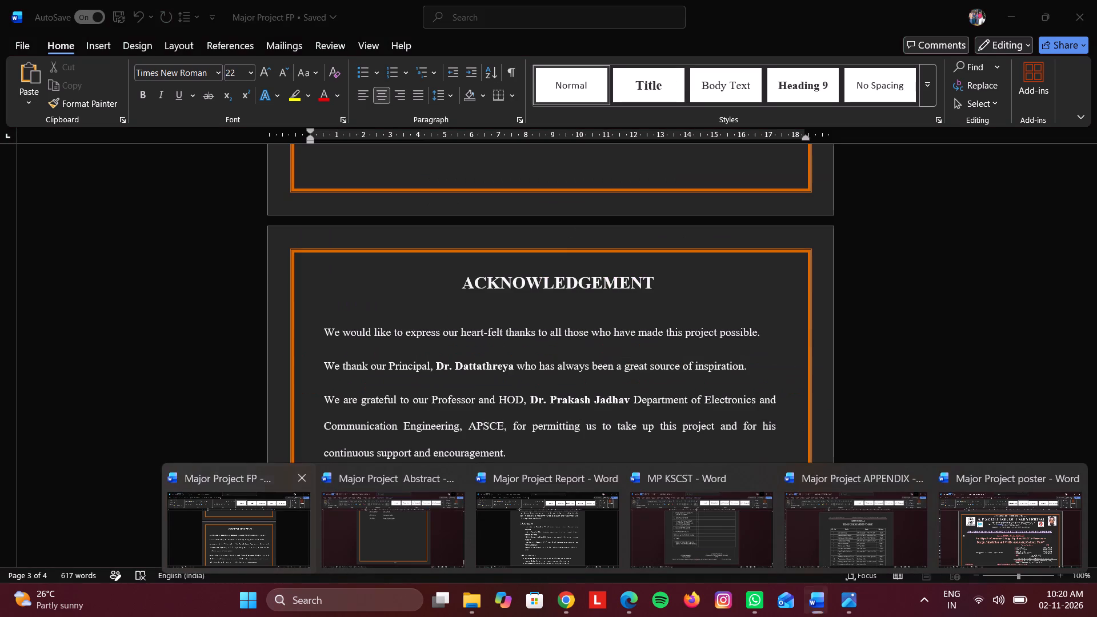
Look back through the Major Project FP document to its title page.
scroll(579, 326, "up", 13)
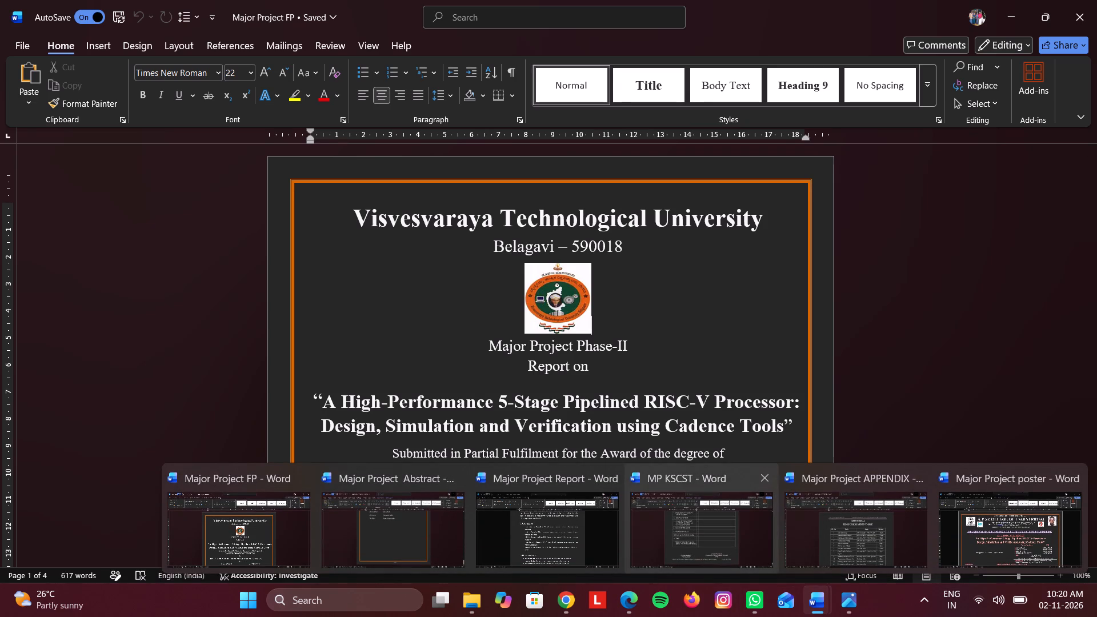